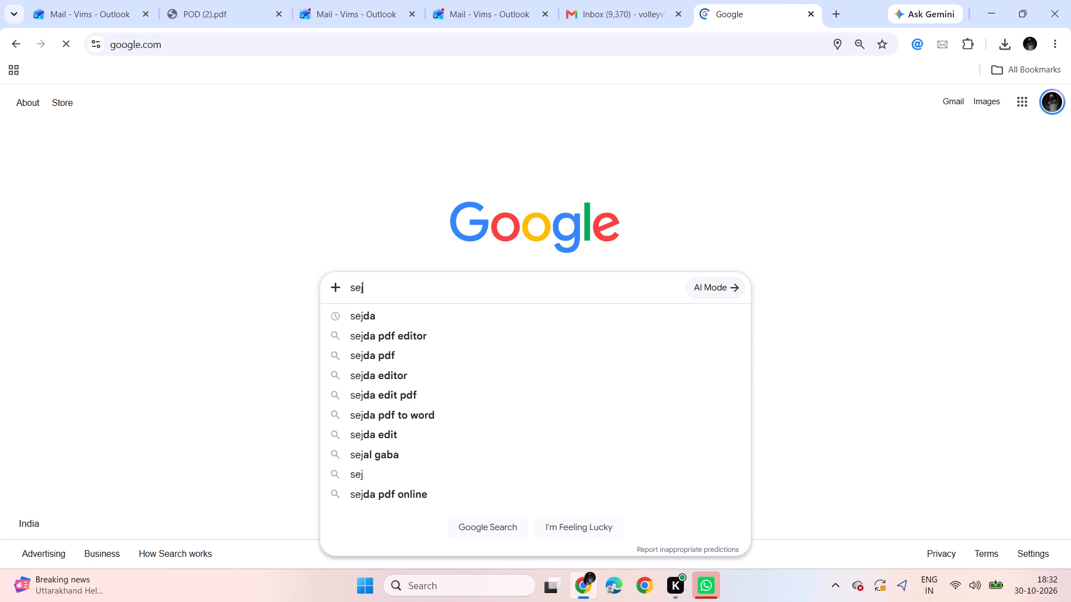
Search Google for "sejda pdf editor".
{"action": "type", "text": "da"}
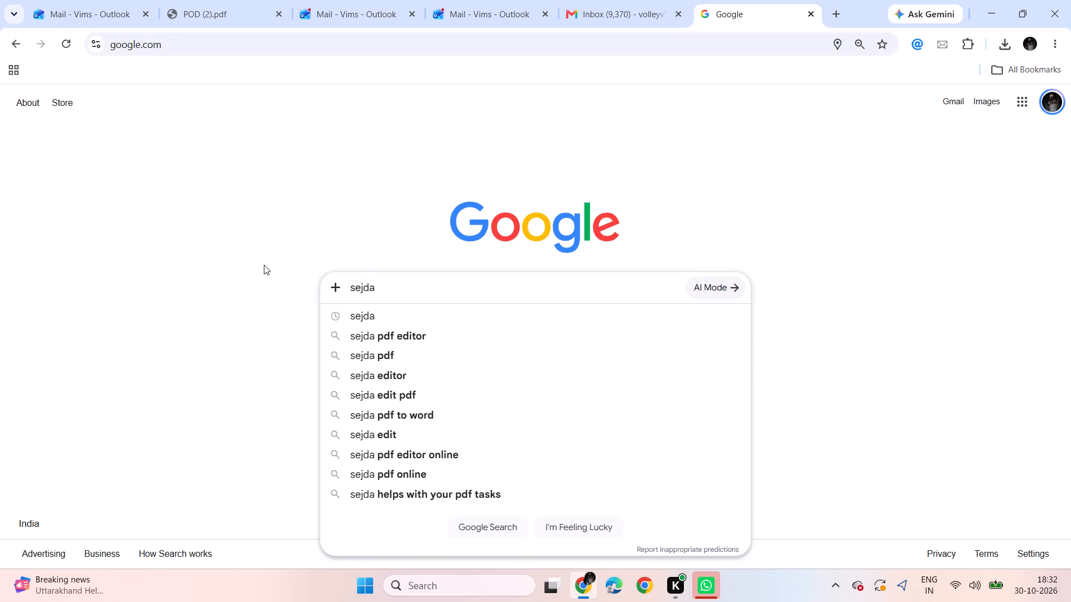
{"action": "left_click", "coordinate": [371, 327]}
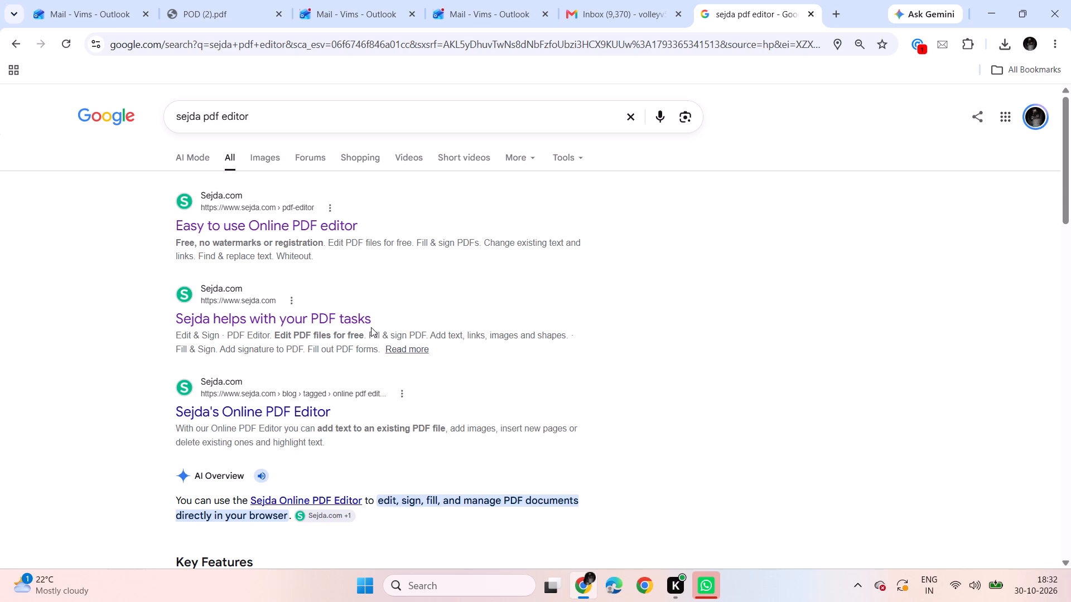
Open Sejda's Online PDF editor from the search results and skip the McAfee security warning.
{"action": "left_click", "coordinate": [233, 227]}
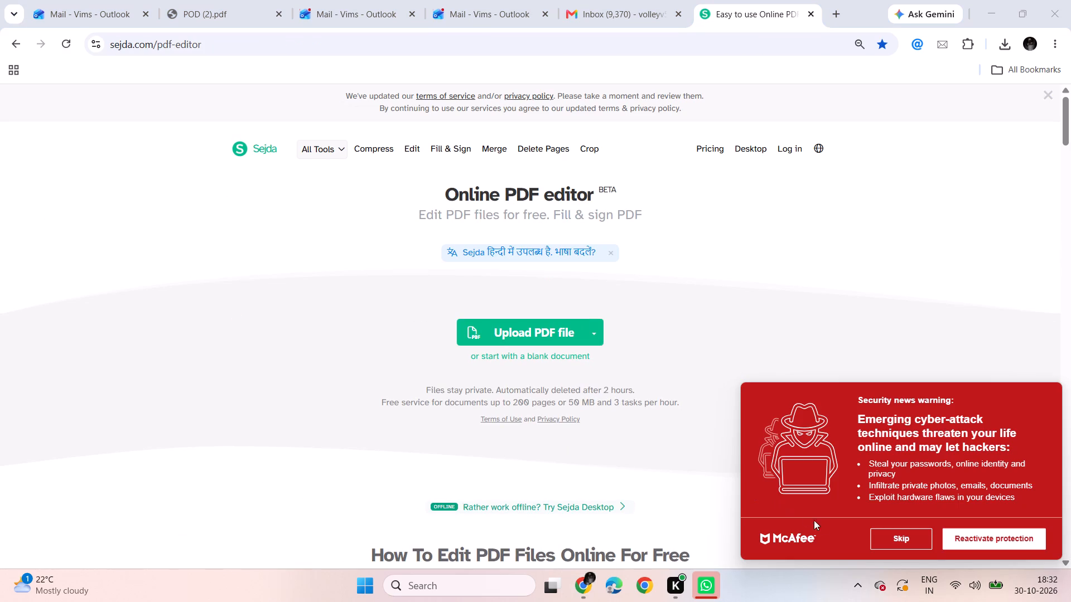
{"action": "left_click_drag", "start_coordinate": [932, 541], "coordinate": [925, 543]}
{"action": "left_click", "coordinate": [925, 543]}
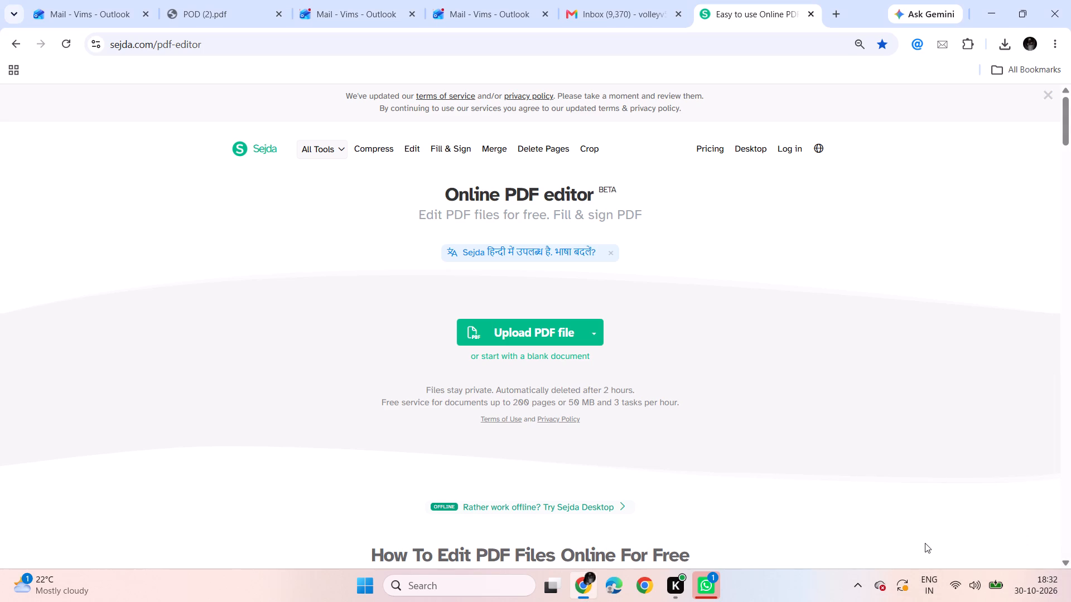
Load POD (2).pdf from the recent downloads into the PDF editor and close the download history.
{"action": "left_click", "coordinate": [1004, 43]}
{"action": "left_click_drag", "start_coordinate": [901, 107], "coordinate": [524, 329]}
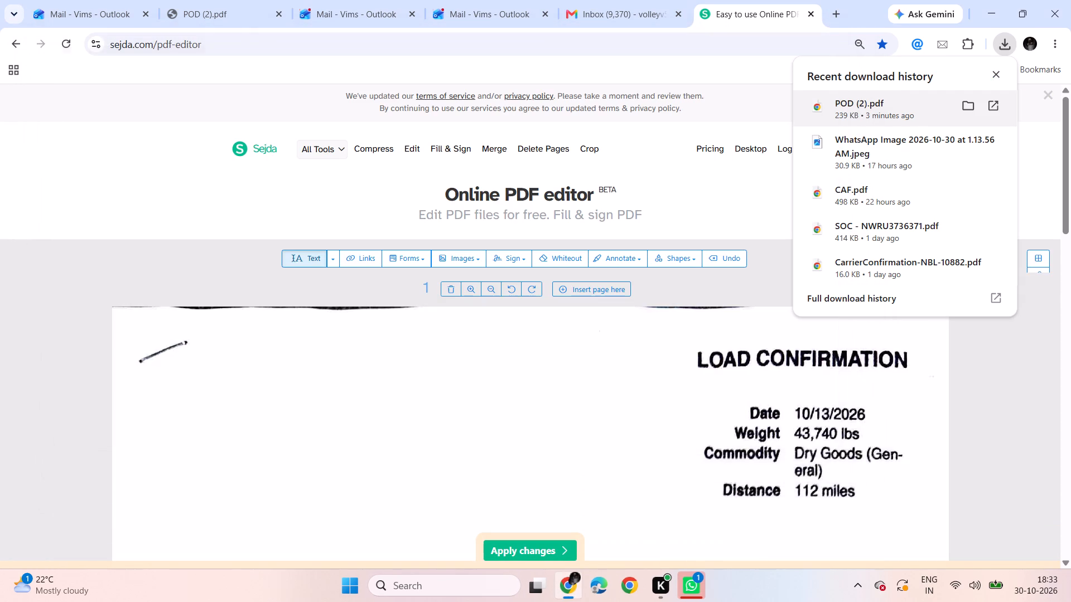
{"action": "scroll", "coordinate": [524, 329], "scroll_direction": "down", "scroll_amount": 10}
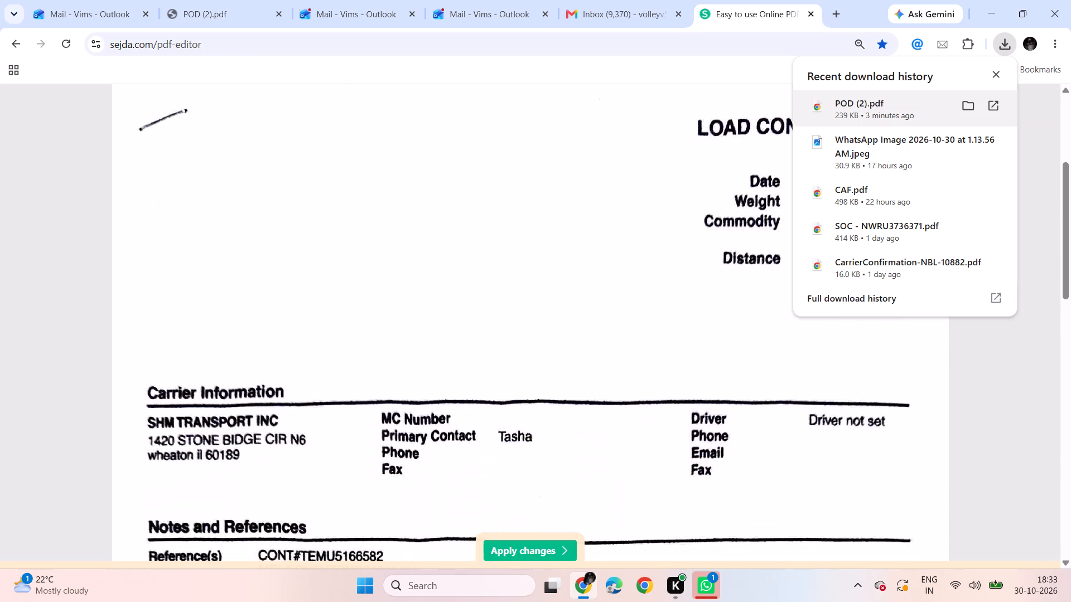
{"action": "left_click", "coordinate": [1010, 46]}
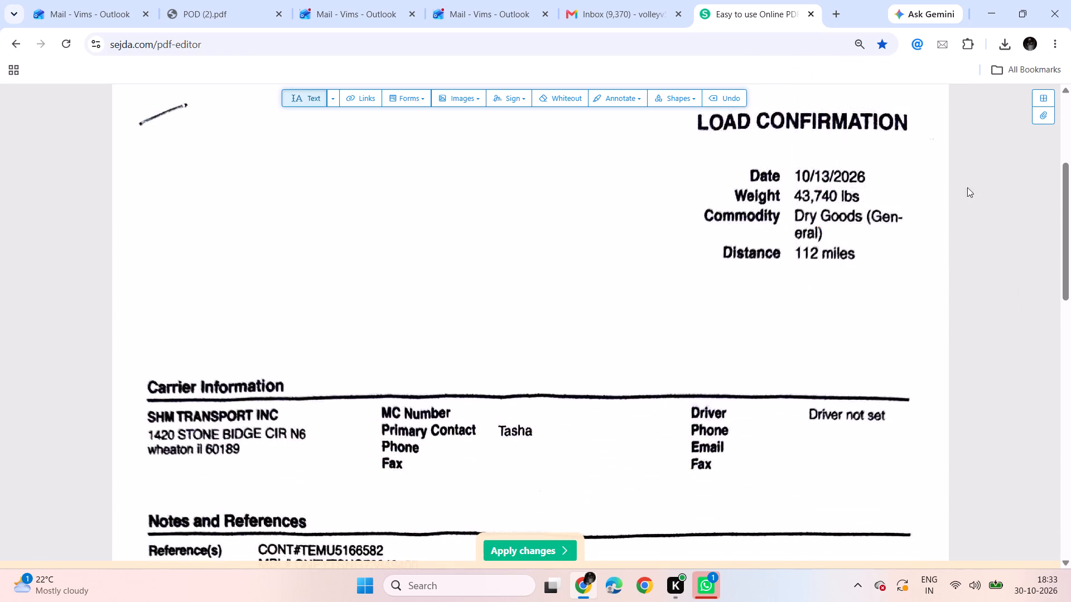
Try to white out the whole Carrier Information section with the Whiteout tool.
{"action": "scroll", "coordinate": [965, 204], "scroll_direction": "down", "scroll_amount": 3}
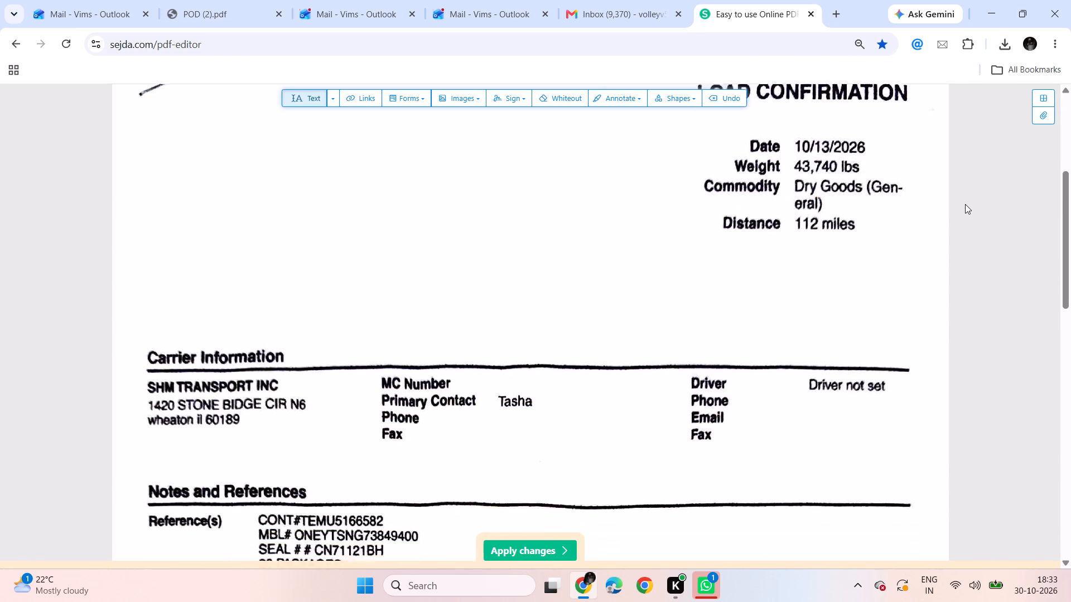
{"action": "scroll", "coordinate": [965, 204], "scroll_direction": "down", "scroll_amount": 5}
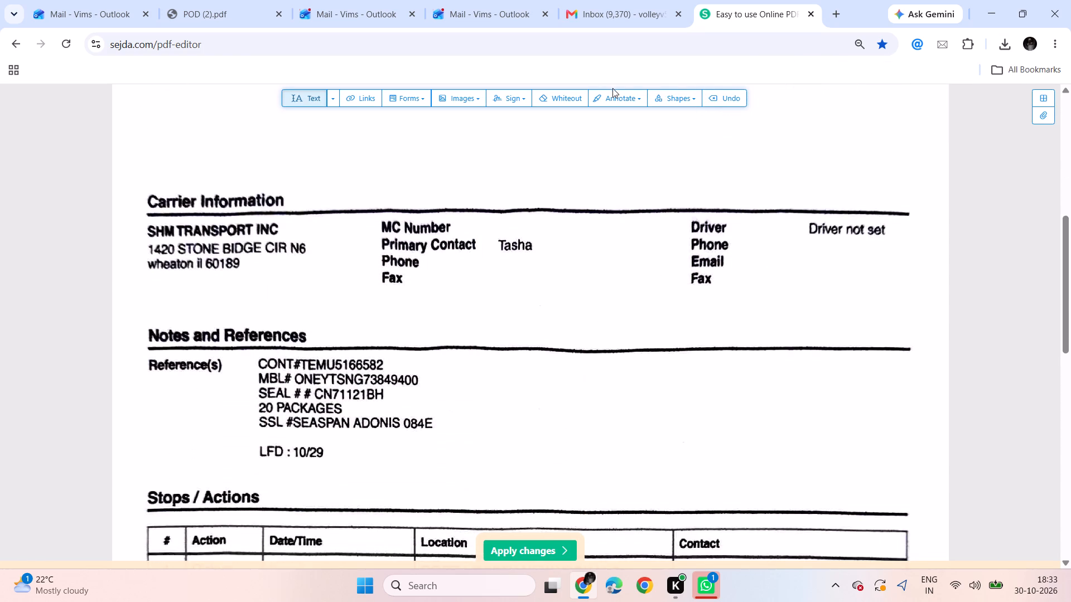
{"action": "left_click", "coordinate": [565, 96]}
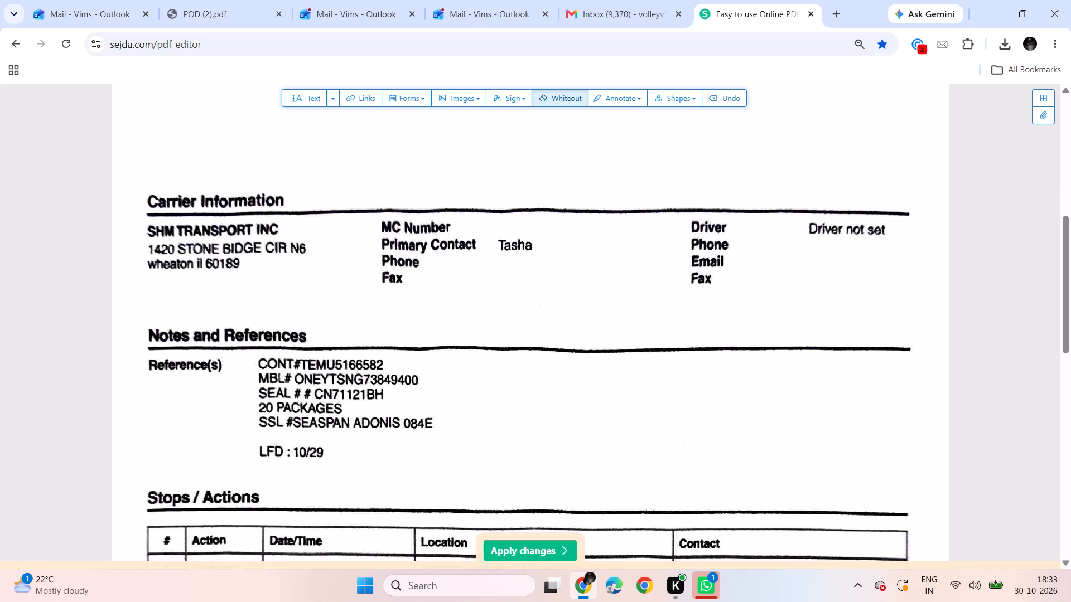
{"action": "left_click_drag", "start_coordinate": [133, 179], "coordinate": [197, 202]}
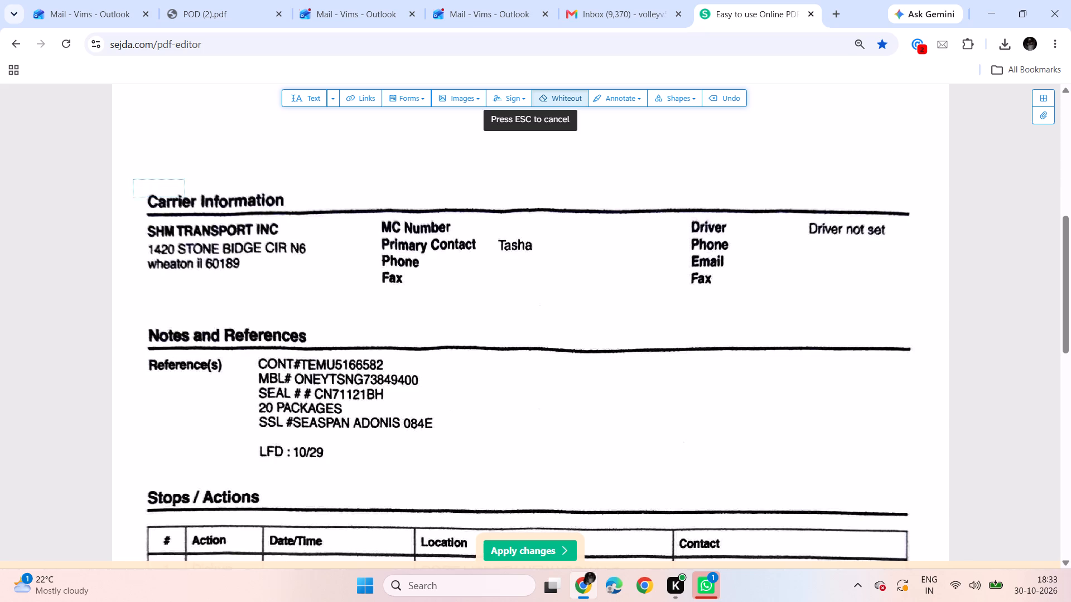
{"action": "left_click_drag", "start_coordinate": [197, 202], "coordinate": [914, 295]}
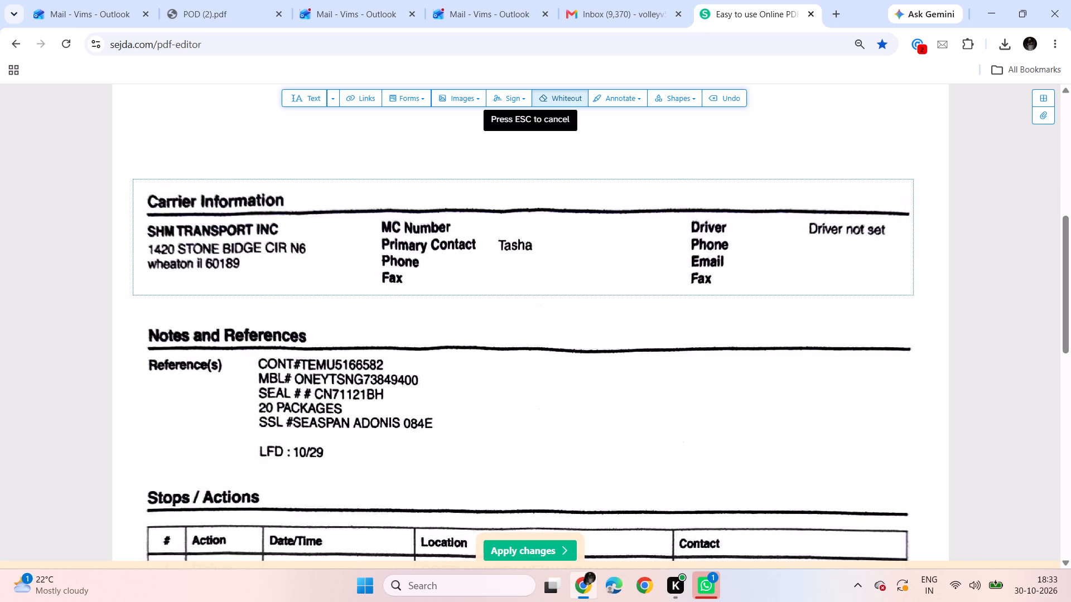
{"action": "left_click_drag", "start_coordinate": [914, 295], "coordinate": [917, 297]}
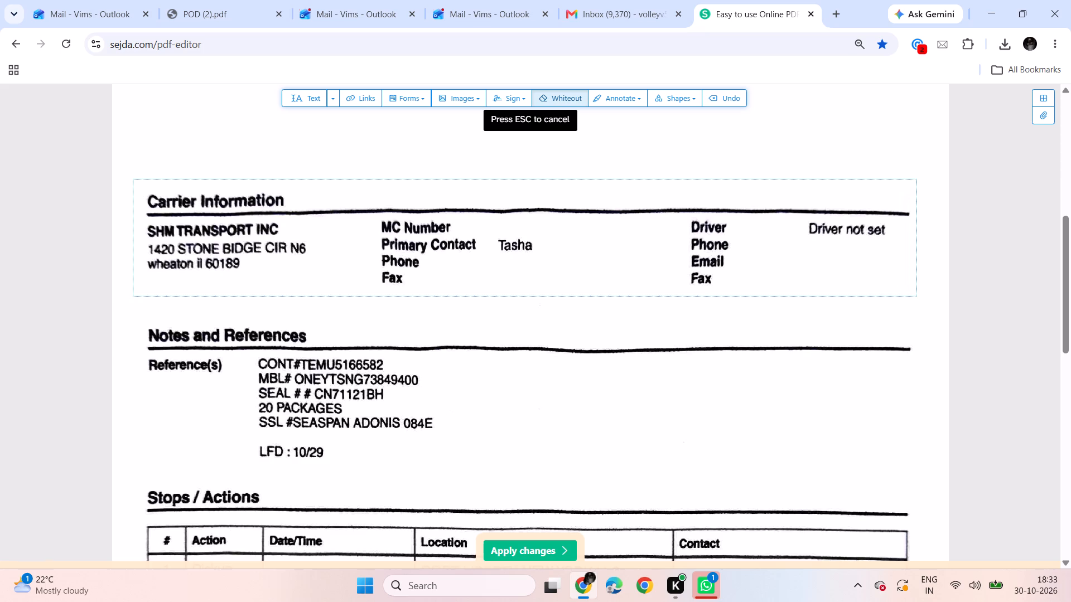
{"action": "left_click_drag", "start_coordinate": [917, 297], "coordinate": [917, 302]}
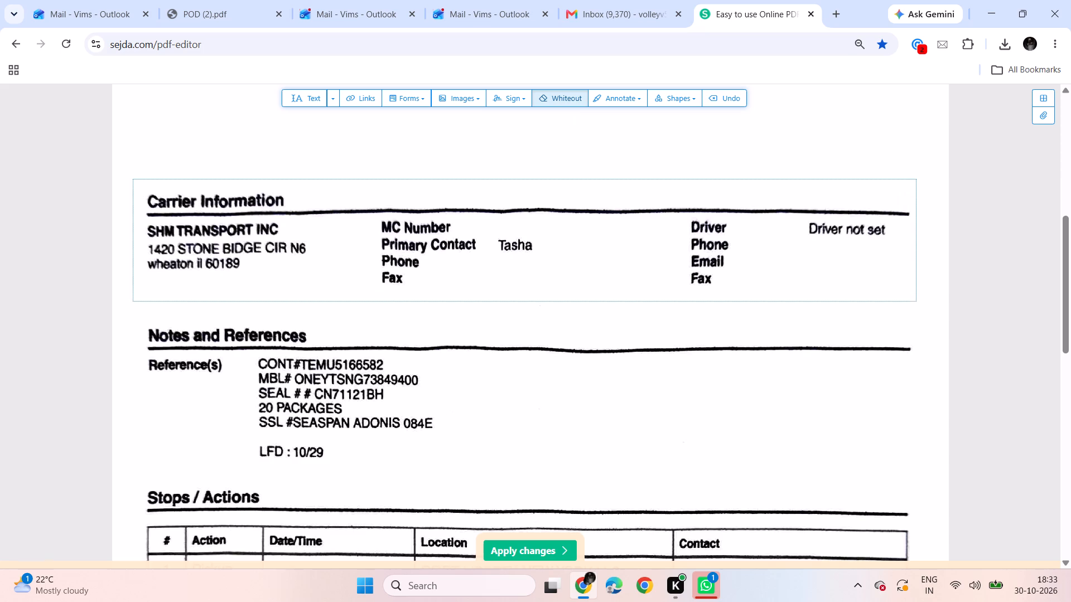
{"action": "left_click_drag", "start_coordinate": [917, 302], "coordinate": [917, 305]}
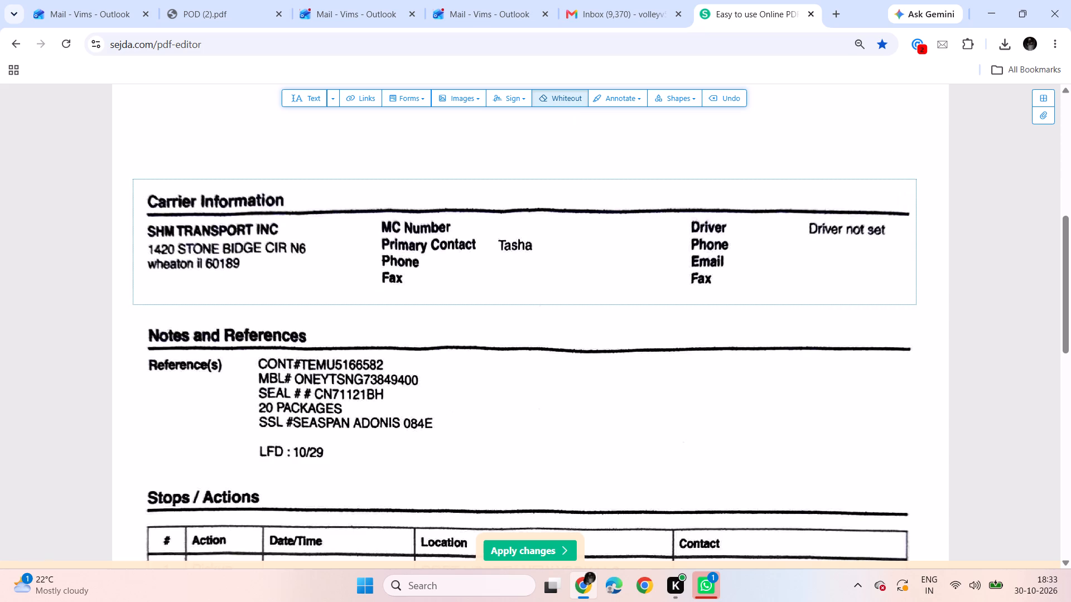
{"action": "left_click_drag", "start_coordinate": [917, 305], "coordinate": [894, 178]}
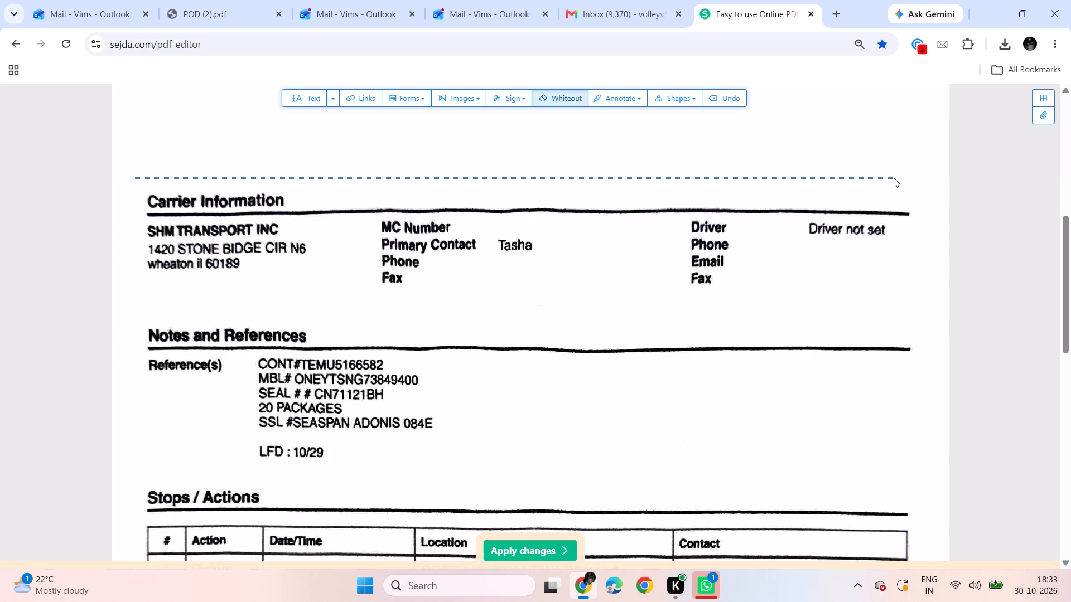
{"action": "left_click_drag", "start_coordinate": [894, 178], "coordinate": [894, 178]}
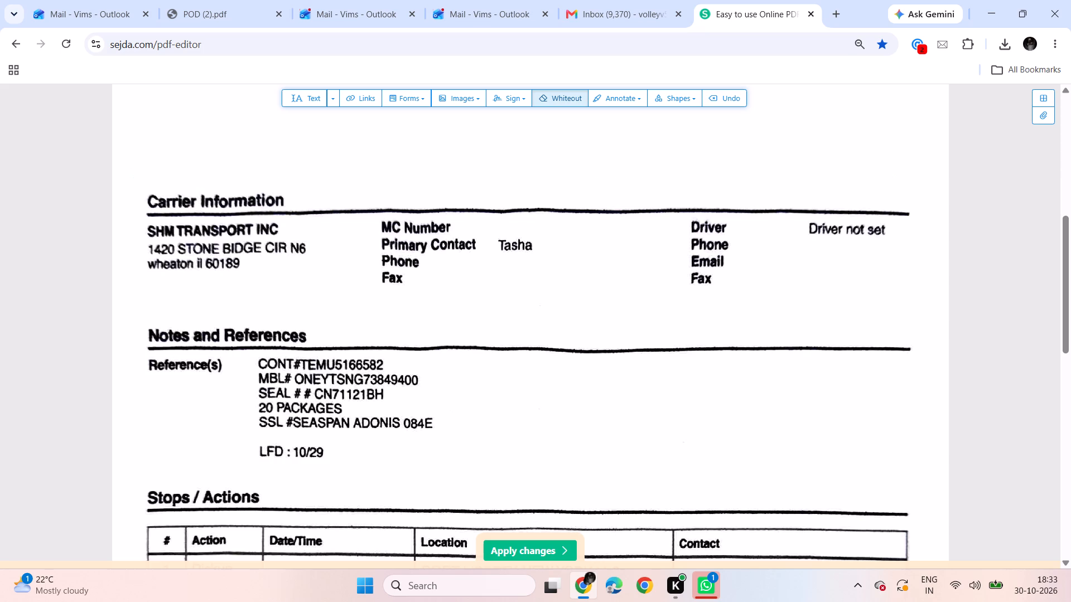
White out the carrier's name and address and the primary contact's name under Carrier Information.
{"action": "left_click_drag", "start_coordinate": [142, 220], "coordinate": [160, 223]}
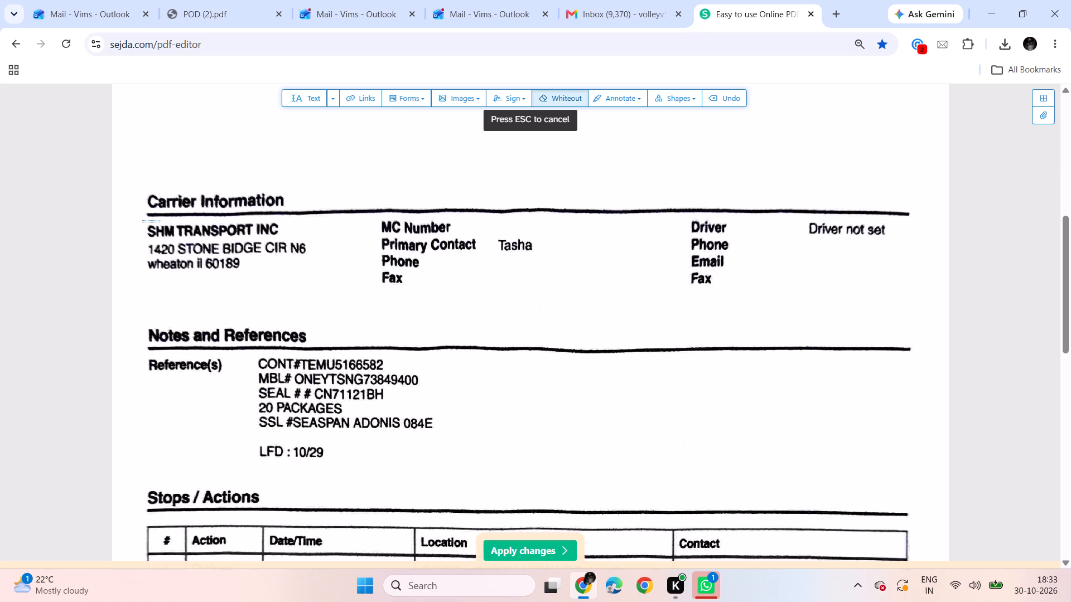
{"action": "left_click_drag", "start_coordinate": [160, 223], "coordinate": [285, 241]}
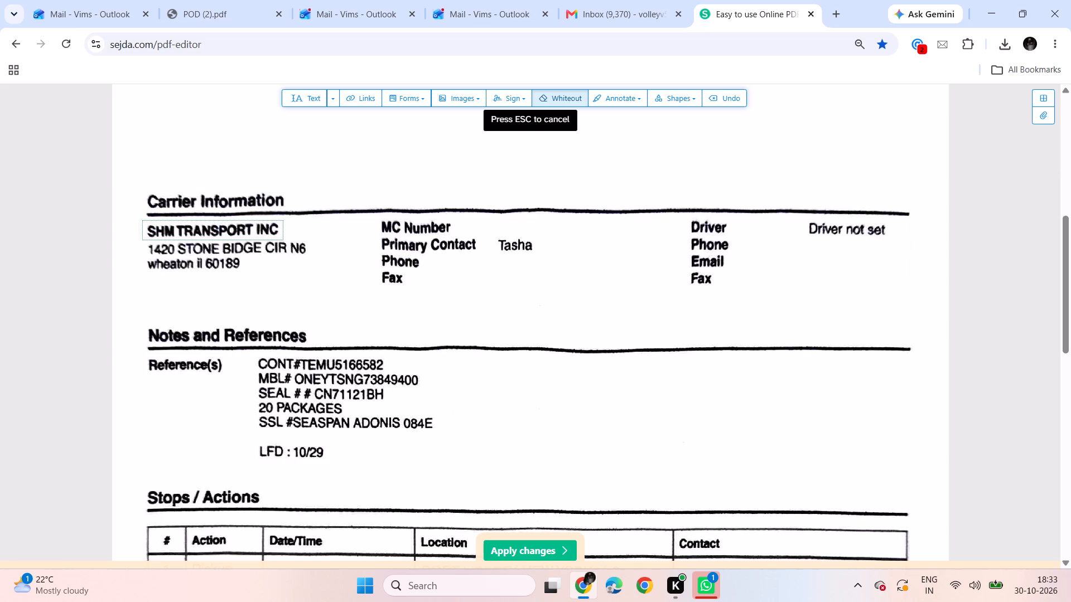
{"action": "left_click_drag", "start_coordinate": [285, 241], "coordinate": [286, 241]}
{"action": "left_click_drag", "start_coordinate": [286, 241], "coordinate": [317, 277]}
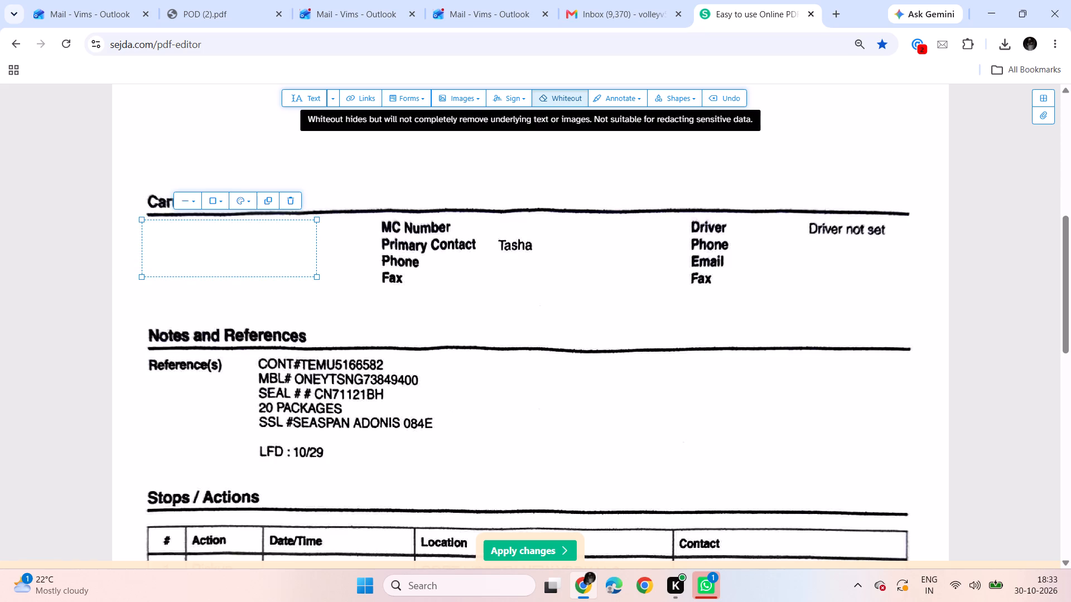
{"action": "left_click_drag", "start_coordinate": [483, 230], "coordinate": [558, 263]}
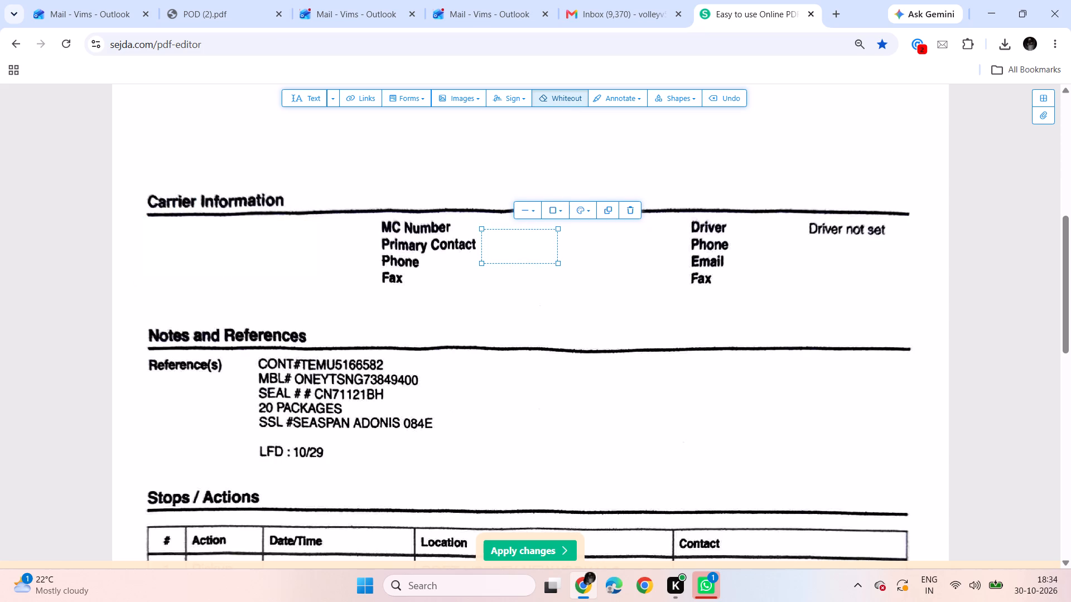
Examine the whole load confirmation, from the references and stops to the signatures and back to the header, for other details to hide.
{"action": "scroll", "coordinate": [777, 219], "scroll_direction": "down", "scroll_amount": 9}
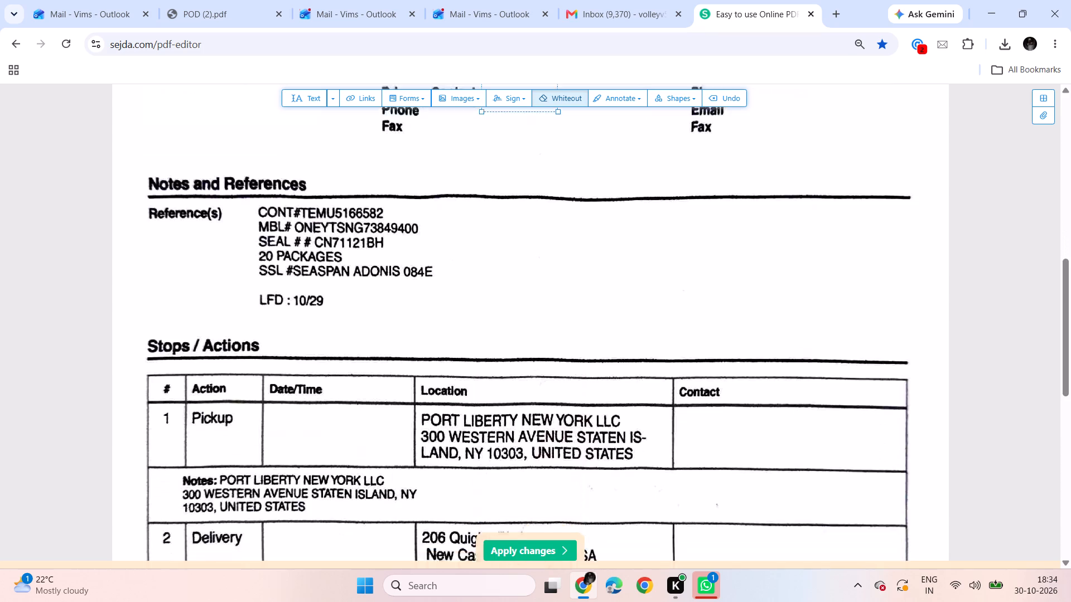
{"action": "scroll", "coordinate": [777, 219], "scroll_direction": "down", "scroll_amount": 6}
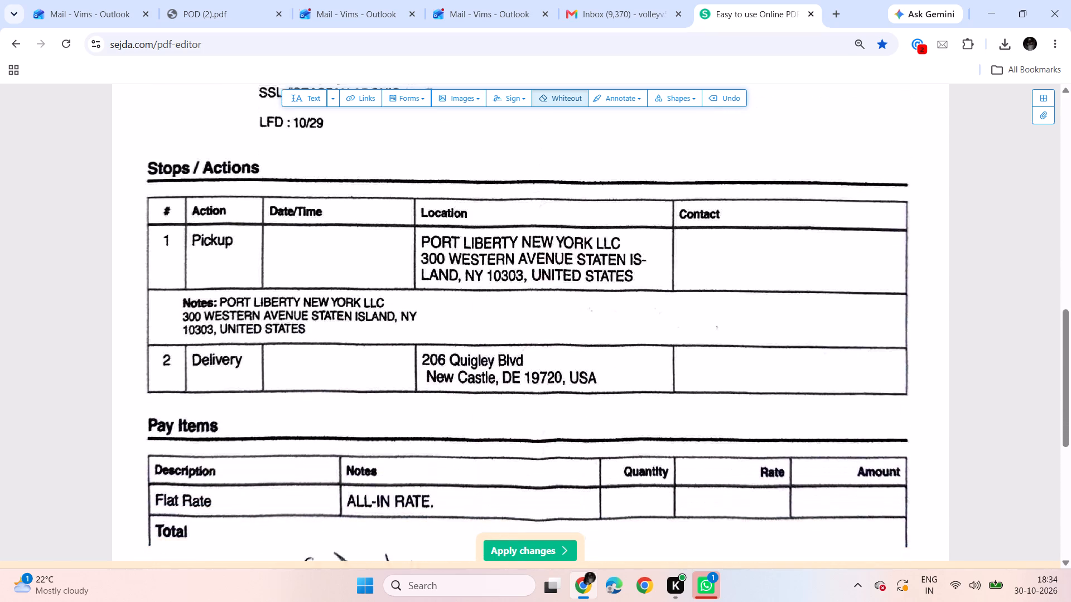
{"action": "scroll", "coordinate": [777, 219], "scroll_direction": "down", "scroll_amount": 4}
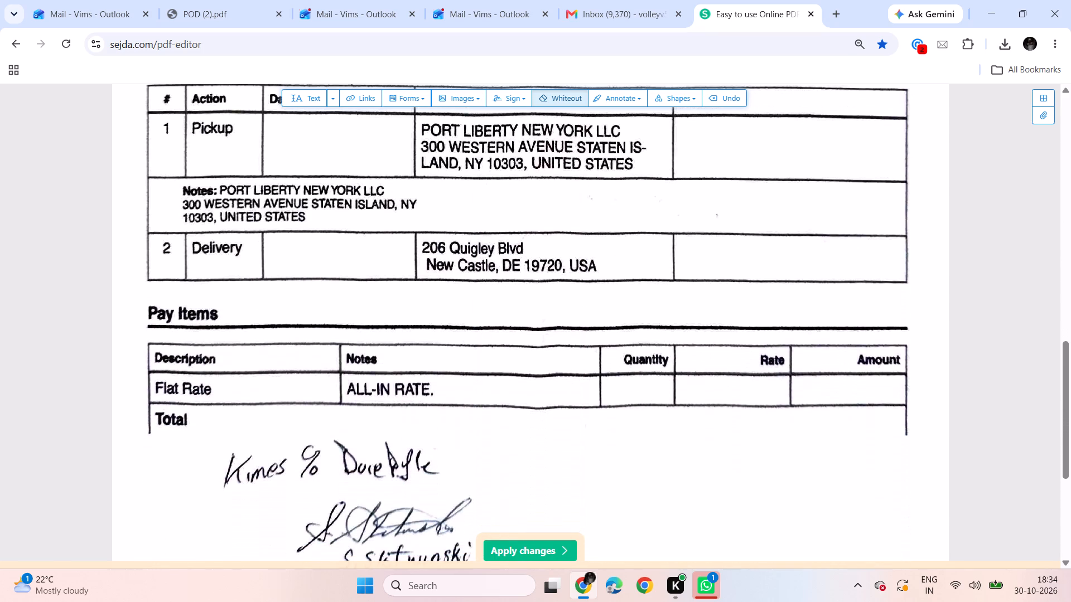
{"action": "scroll", "coordinate": [777, 219], "scroll_direction": "down", "scroll_amount": 5}
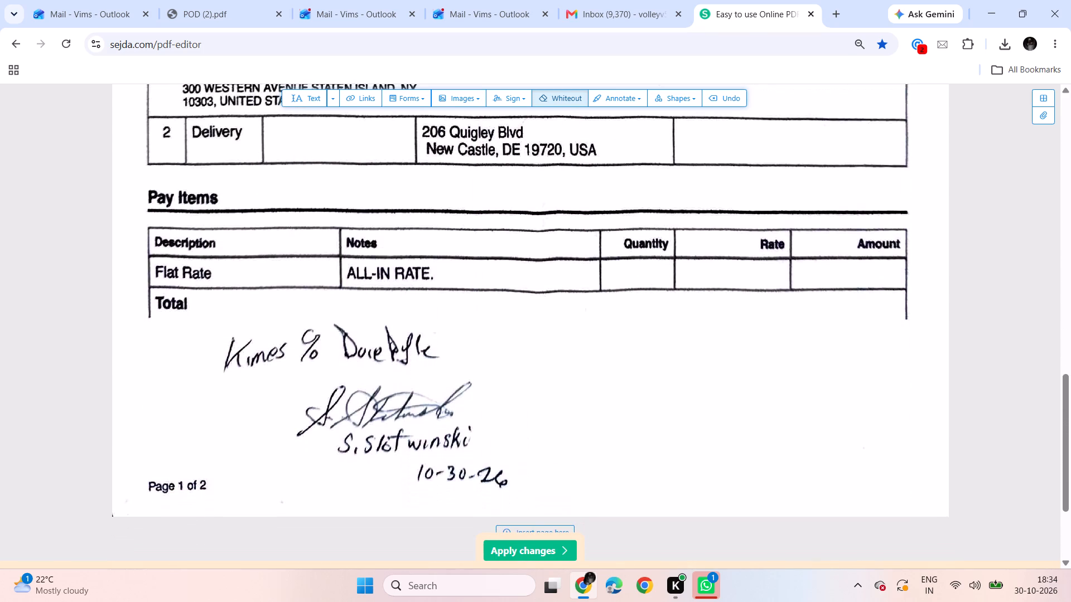
{"action": "scroll", "coordinate": [777, 219], "scroll_direction": "down", "scroll_amount": 6}
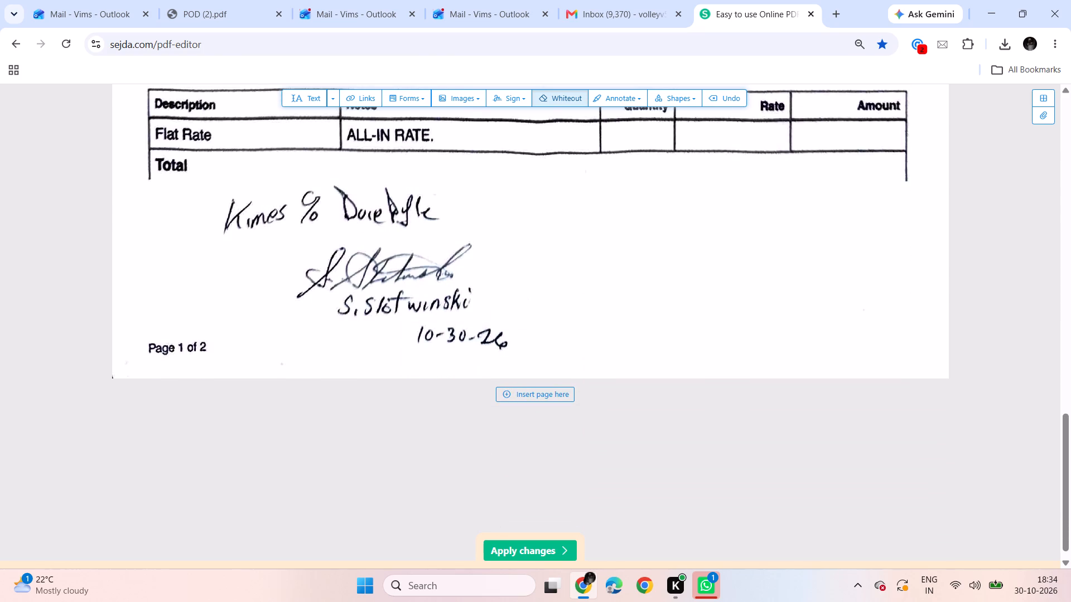
{"action": "scroll", "coordinate": [777, 221], "scroll_direction": "up", "scroll_amount": 17}
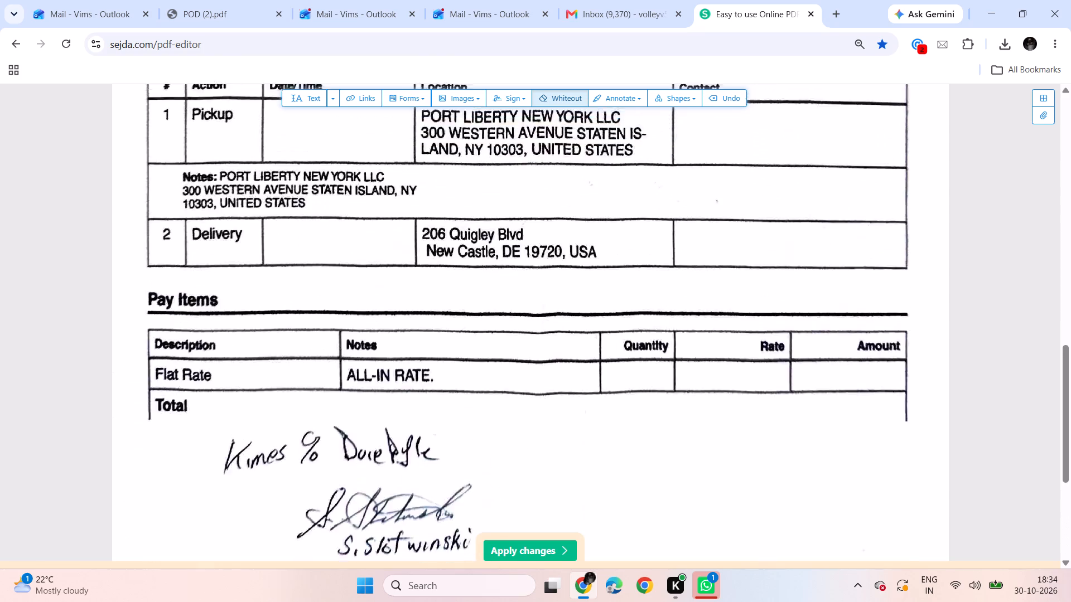
{"action": "scroll", "coordinate": [777, 221], "scroll_direction": "up", "scroll_amount": 13}
{"action": "scroll", "coordinate": [777, 221], "scroll_direction": "up", "scroll_amount": 12}
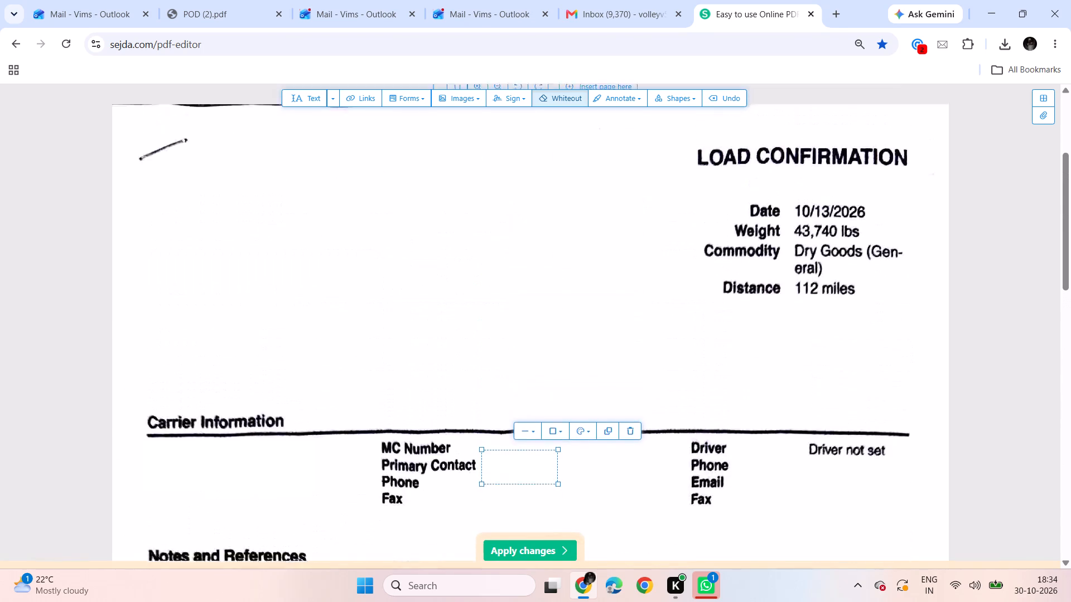
{"action": "scroll", "coordinate": [777, 221], "scroll_direction": "up", "scroll_amount": 2}
{"action": "scroll", "coordinate": [666, 216], "scroll_direction": "down", "scroll_amount": 7}
{"action": "scroll", "coordinate": [666, 216], "scroll_direction": "up", "scroll_amount": 4}
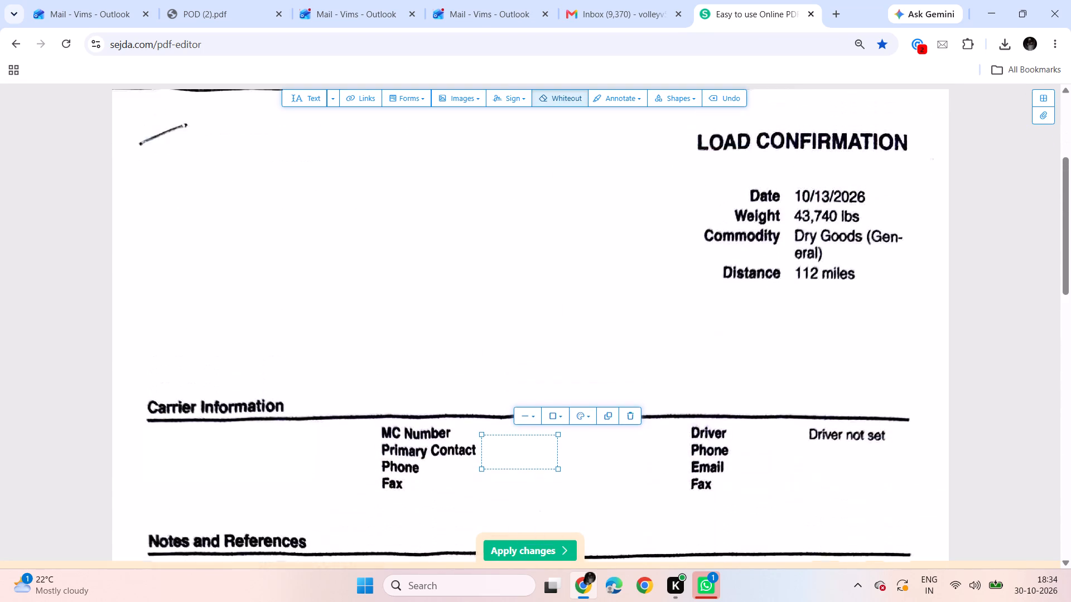
White out the entire Carrier Information section, from its heading down to just above Notes and References.
{"action": "scroll", "coordinate": [666, 216], "scroll_direction": "down", "scroll_amount": 9}
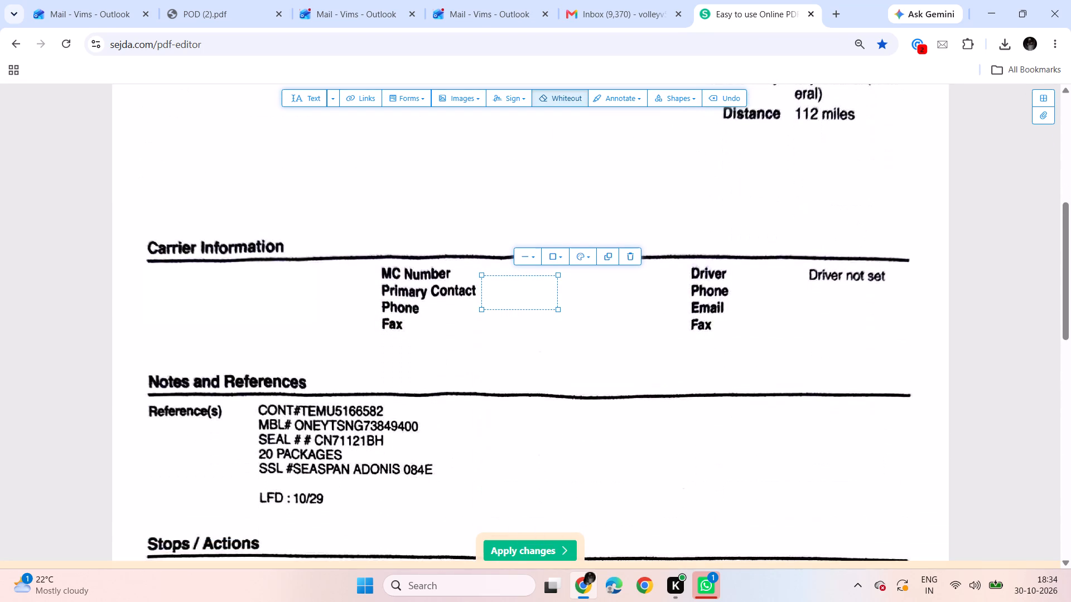
{"action": "scroll", "coordinate": [666, 216], "scroll_direction": "down", "scroll_amount": 7}
{"action": "scroll", "coordinate": [666, 216], "scroll_direction": "up", "scroll_amount": 4}
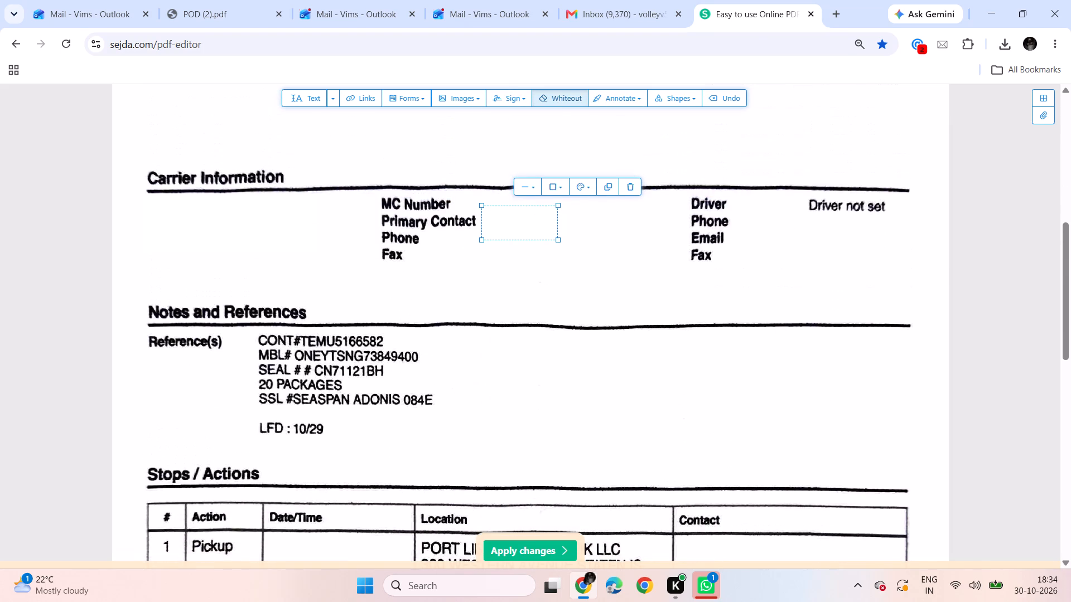
{"action": "left_click_drag", "start_coordinate": [131, 145], "coordinate": [791, 294]}
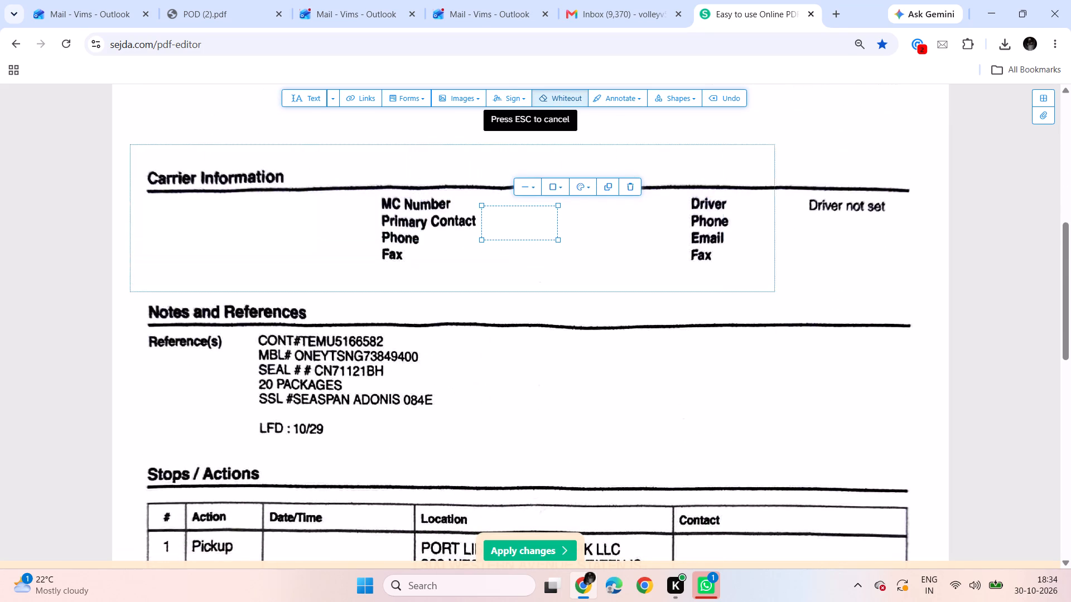
{"action": "left_click_drag", "start_coordinate": [791, 294], "coordinate": [935, 304]}
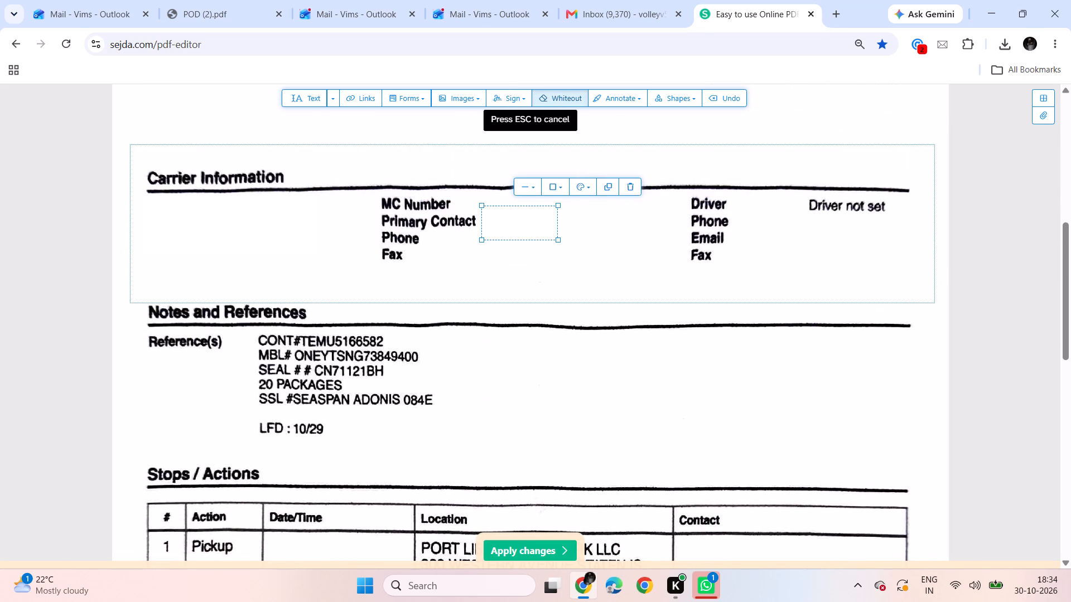
{"action": "left_click_drag", "start_coordinate": [935, 304], "coordinate": [936, 291]}
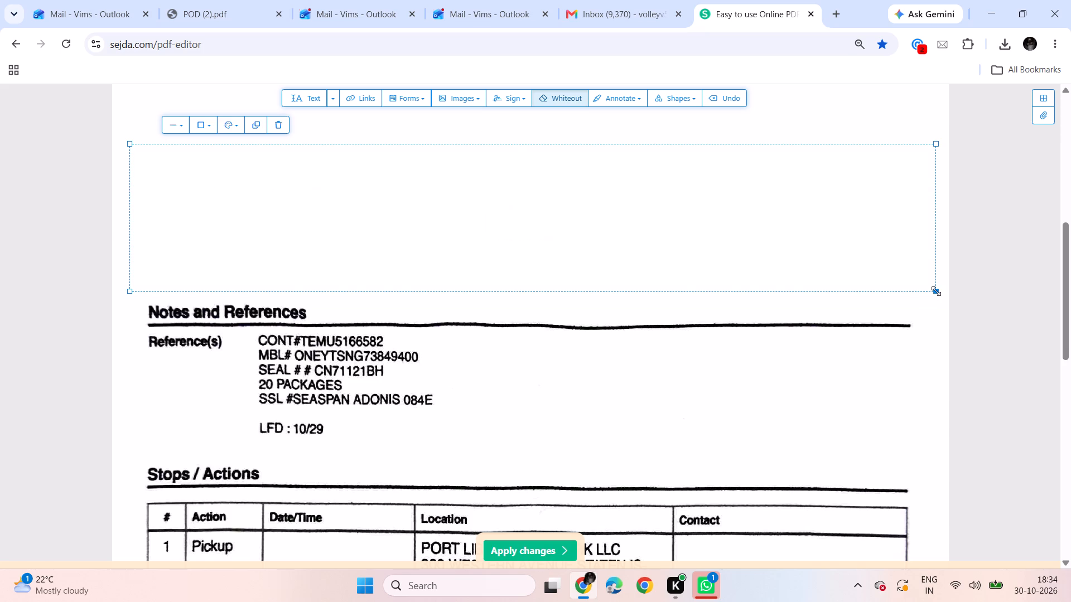
{"action": "left_click", "coordinate": [931, 317]}
Check the Notes and References and Stops / Actions sections below the whited-out area.
{"action": "scroll", "coordinate": [931, 317], "scroll_direction": "down", "scroll_amount": 2}
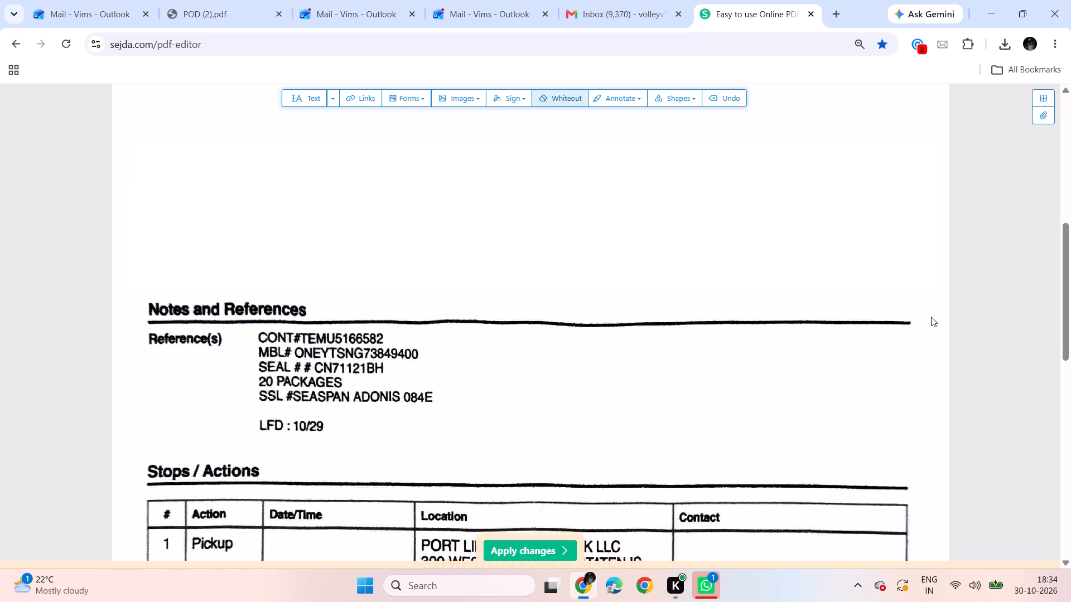
{"action": "scroll", "coordinate": [931, 317], "scroll_direction": "down", "scroll_amount": 7}
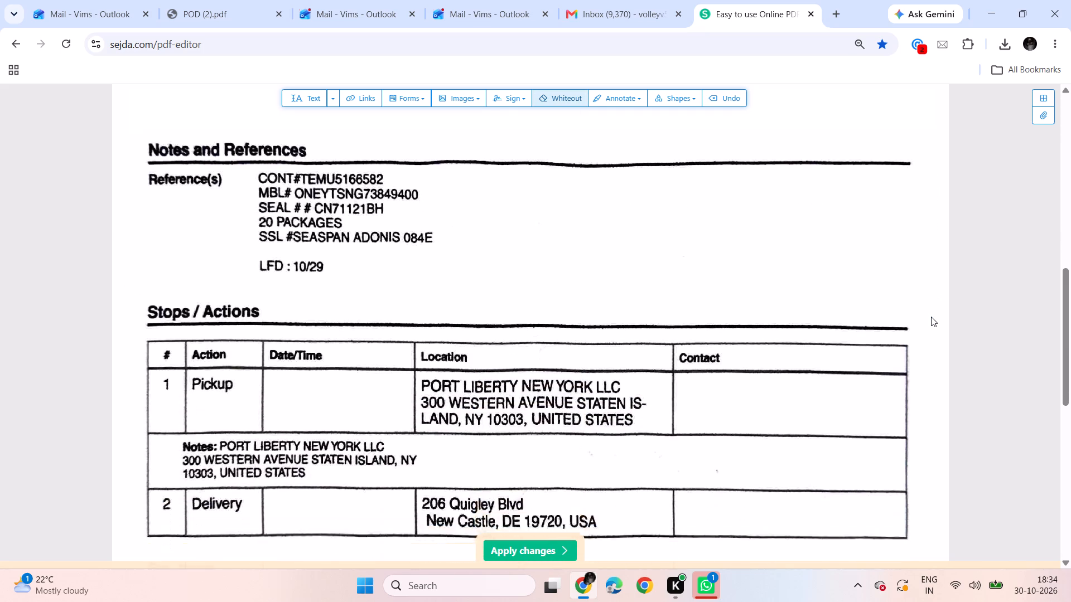
Apply the whiteout changes to the load confirmation after checking the page down to the signatures.
{"action": "scroll", "coordinate": [931, 317], "scroll_direction": "down", "scroll_amount": 6}
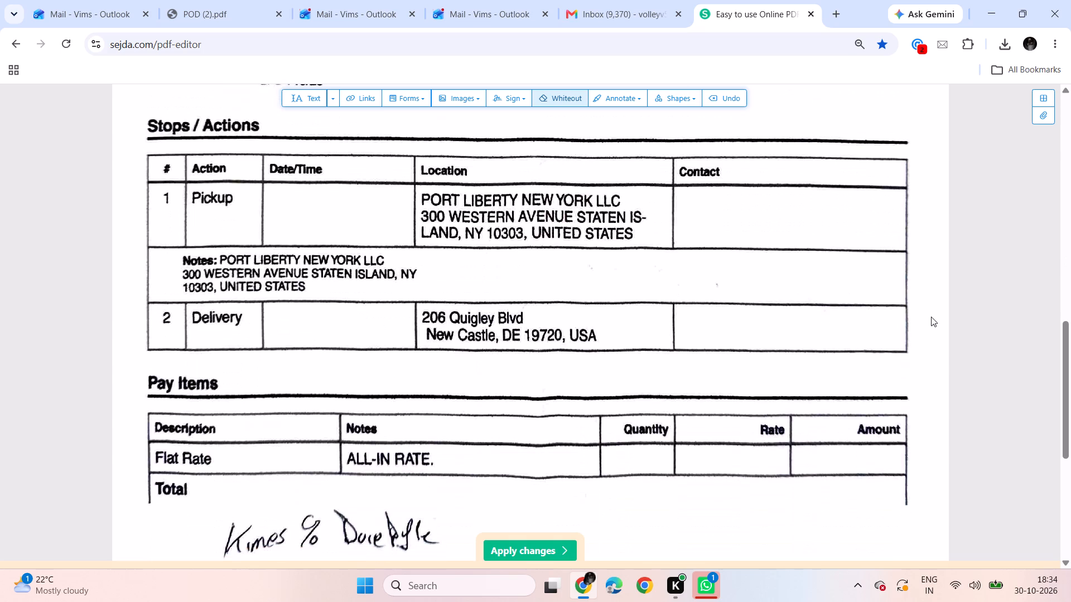
{"action": "scroll", "coordinate": [931, 317], "scroll_direction": "down", "scroll_amount": 5}
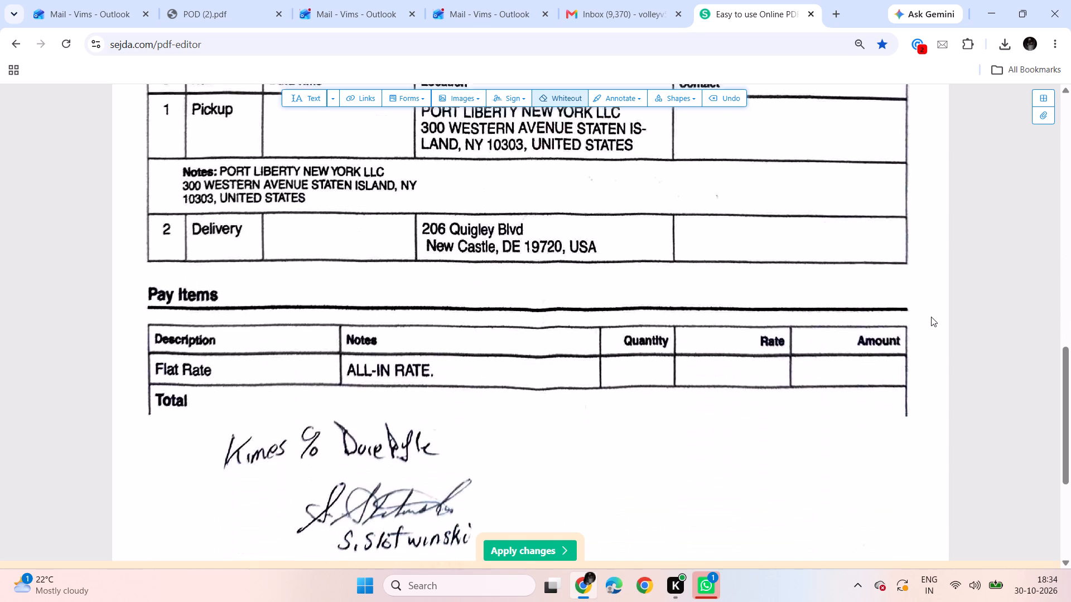
{"action": "scroll", "coordinate": [931, 317], "scroll_direction": "down", "scroll_amount": 5}
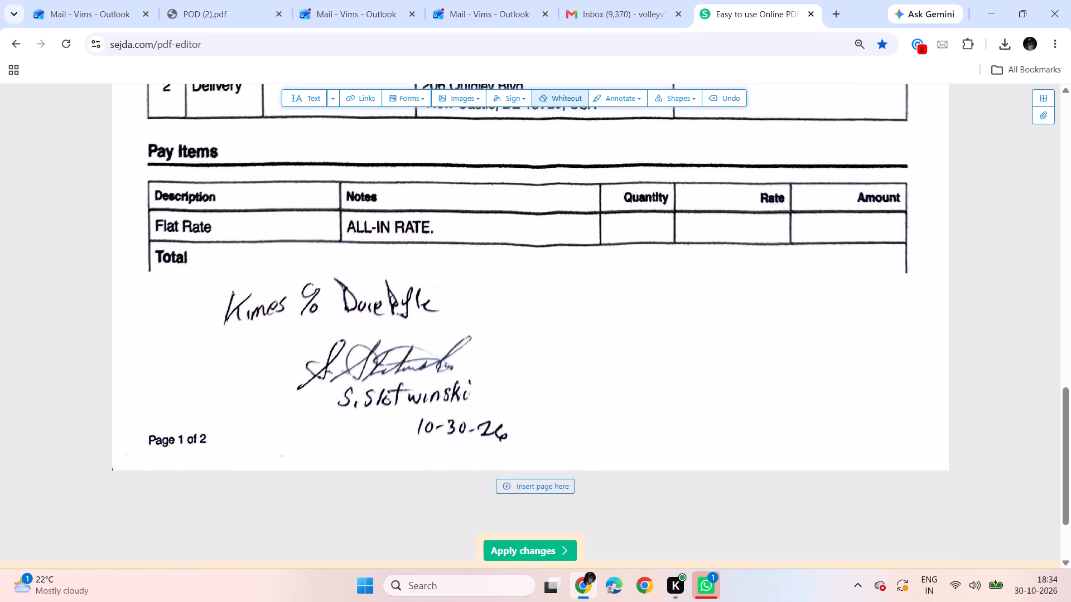
{"action": "left_click", "coordinate": [509, 547]}
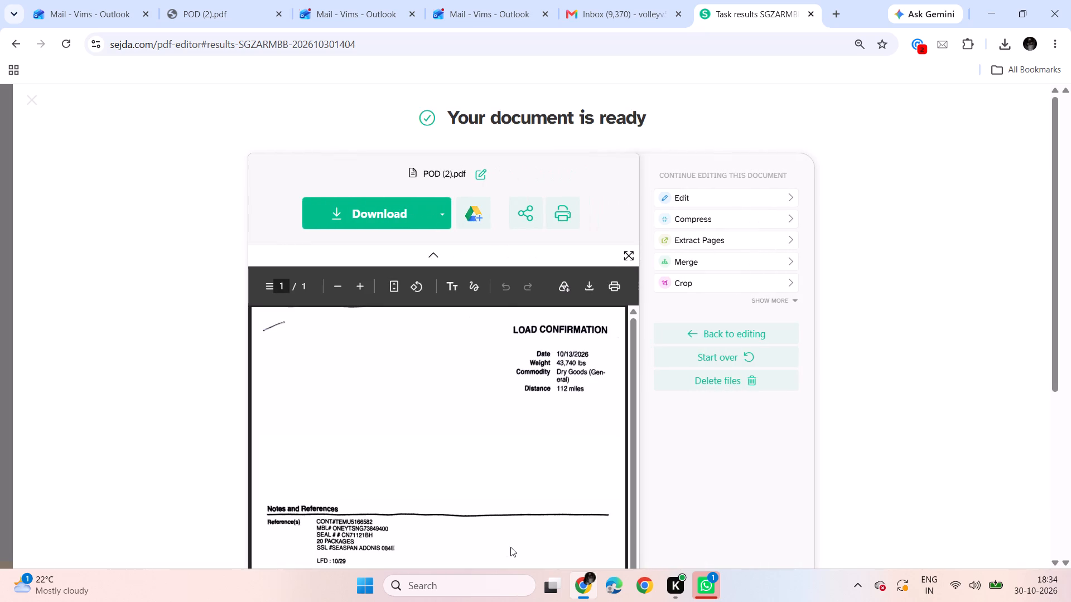
Review the processed load confirmation in the preview and download the edited POD (2).pdf.
{"action": "scroll", "coordinate": [533, 512], "scroll_direction": "down", "scroll_amount": 14}
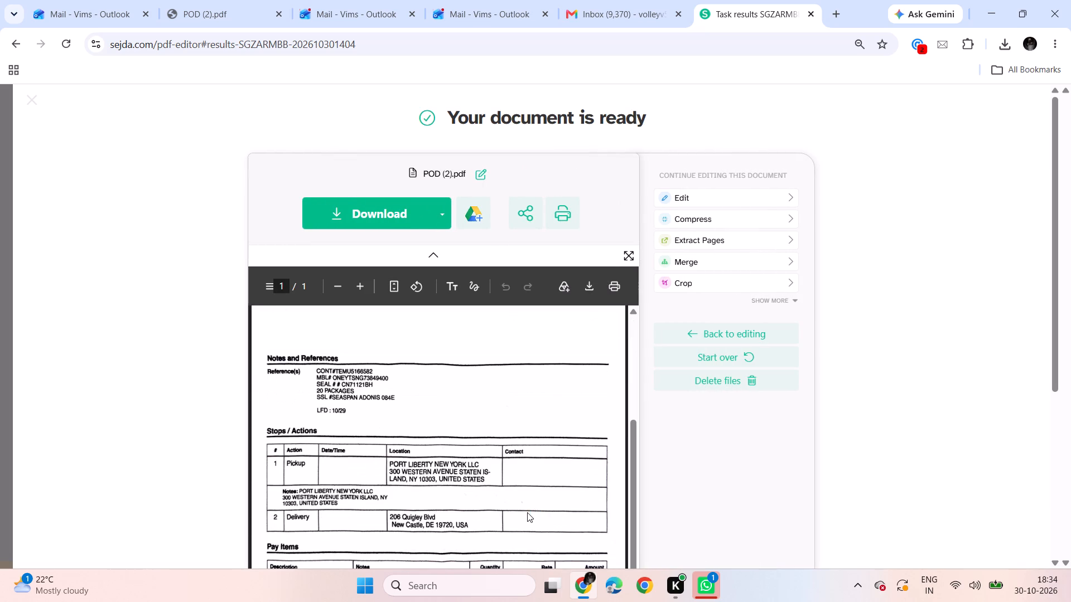
{"action": "scroll", "coordinate": [527, 513], "scroll_direction": "up", "scroll_amount": 9}
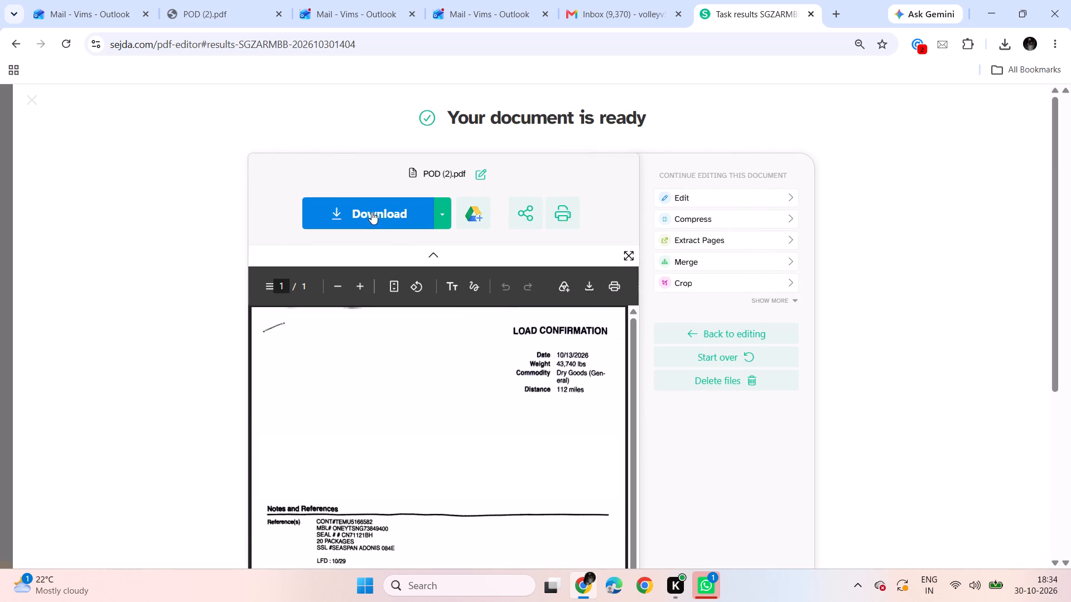
{"action": "left_click", "coordinate": [366, 208]}
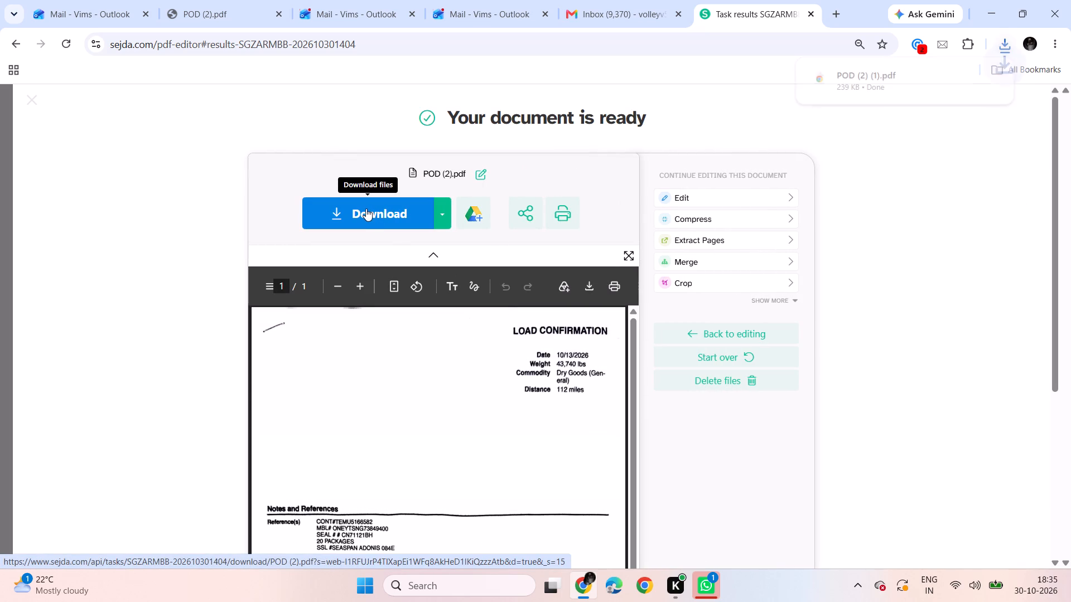
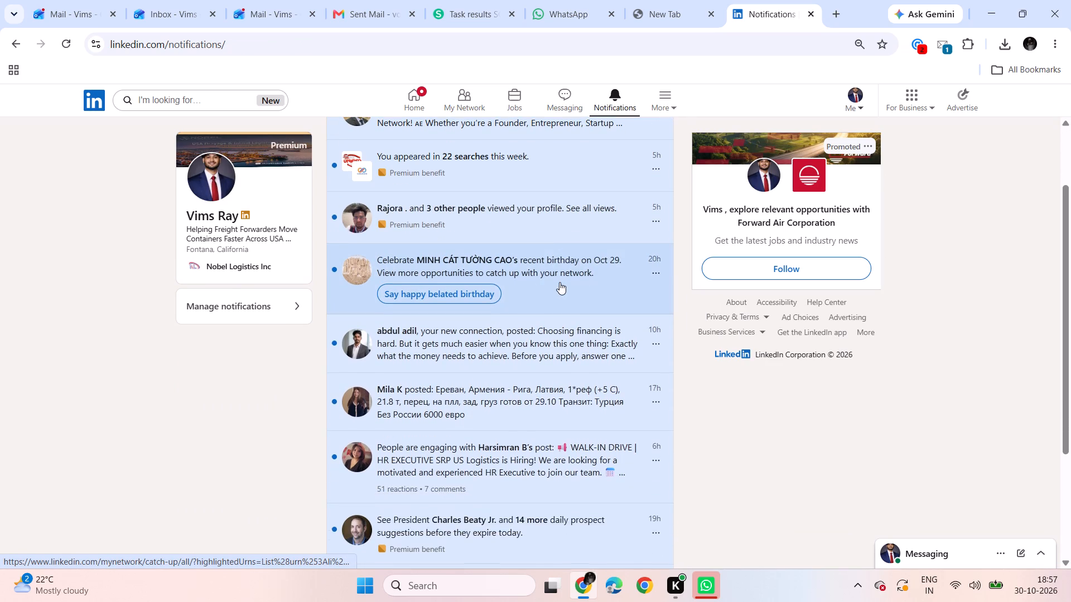
Look through the LinkedIn notifications, from the recent unread ones down to the day-old posts and network updates.
{"action": "scroll", "coordinate": [559, 284], "scroll_direction": "down", "scroll_amount": 14}
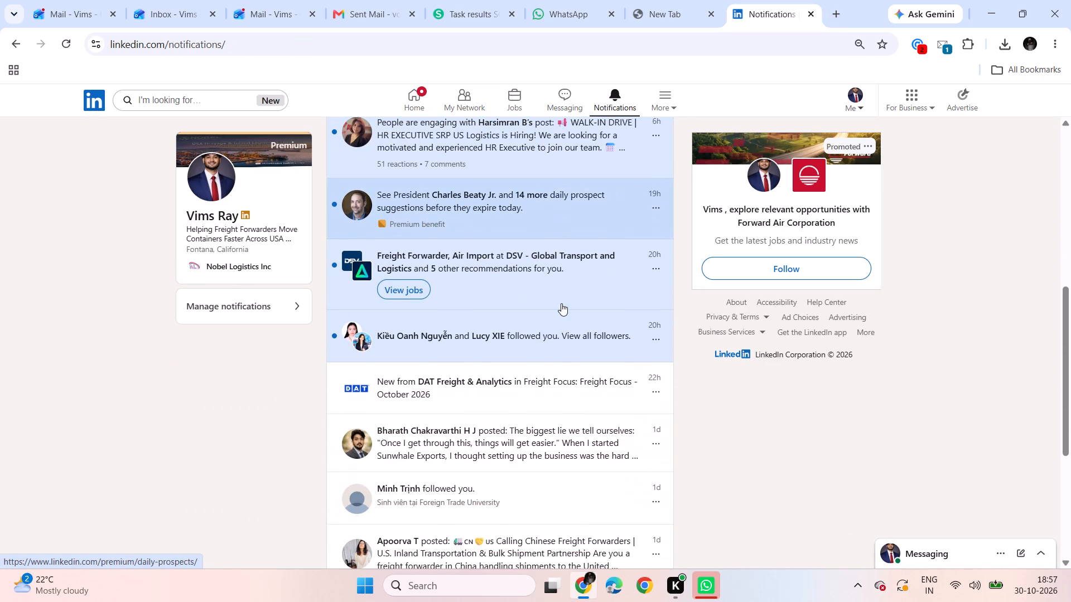
{"action": "scroll", "coordinate": [561, 303], "scroll_direction": "down", "scroll_amount": 6}
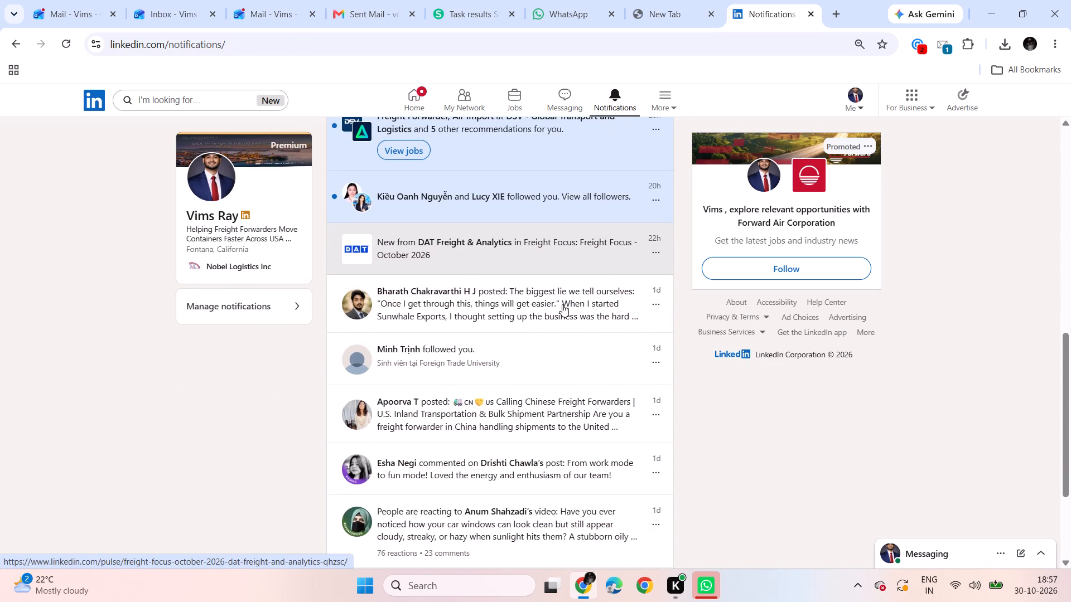
{"action": "scroll", "coordinate": [562, 304], "scroll_direction": "down", "scroll_amount": 14}
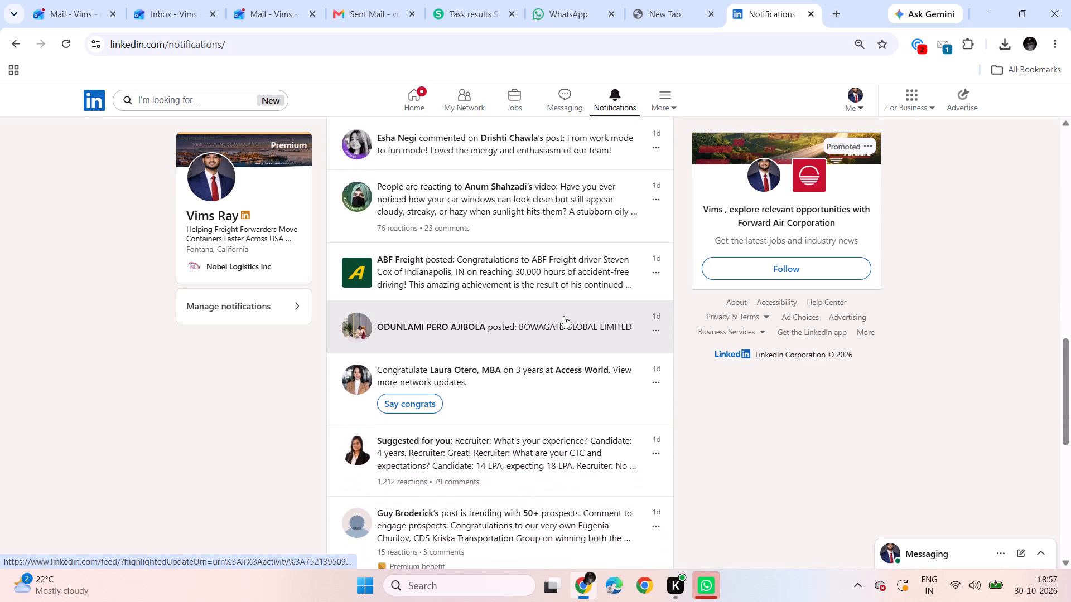
Look through the remaining one- and two-day-old LinkedIn notifications and return to the home feed.
{"action": "scroll", "coordinate": [563, 316], "scroll_direction": "down", "scroll_amount": 6}
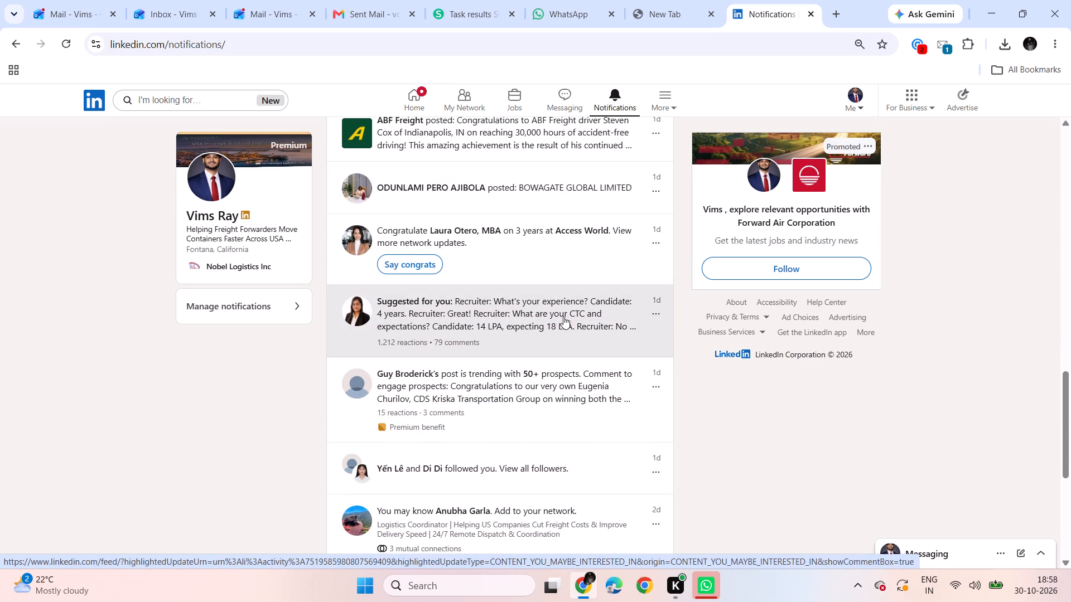
{"action": "scroll", "coordinate": [563, 317], "scroll_direction": "down", "scroll_amount": 6}
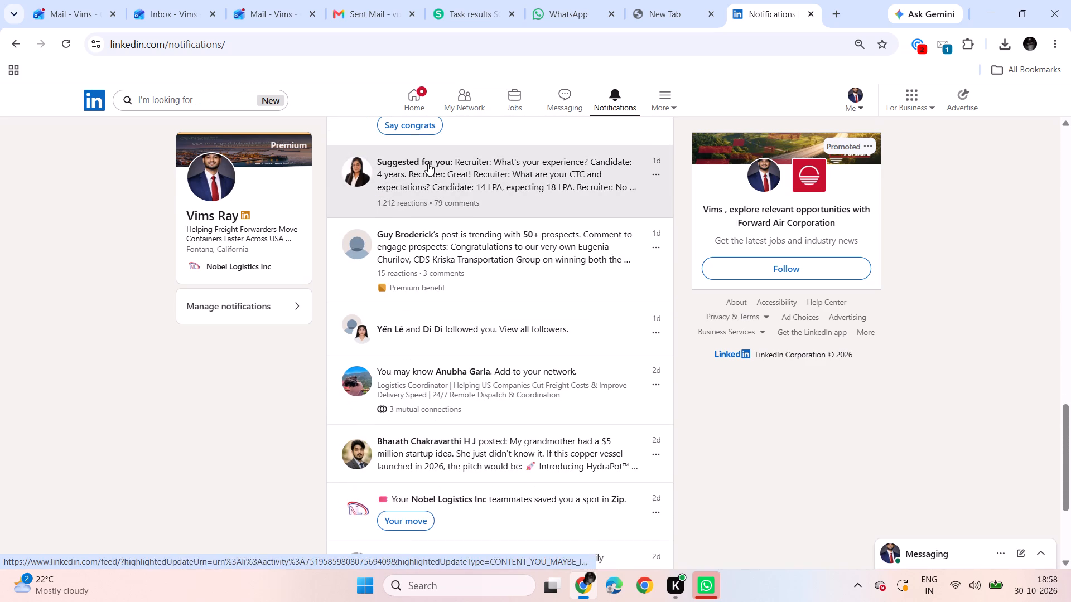
{"action": "left_click", "coordinate": [419, 99]}
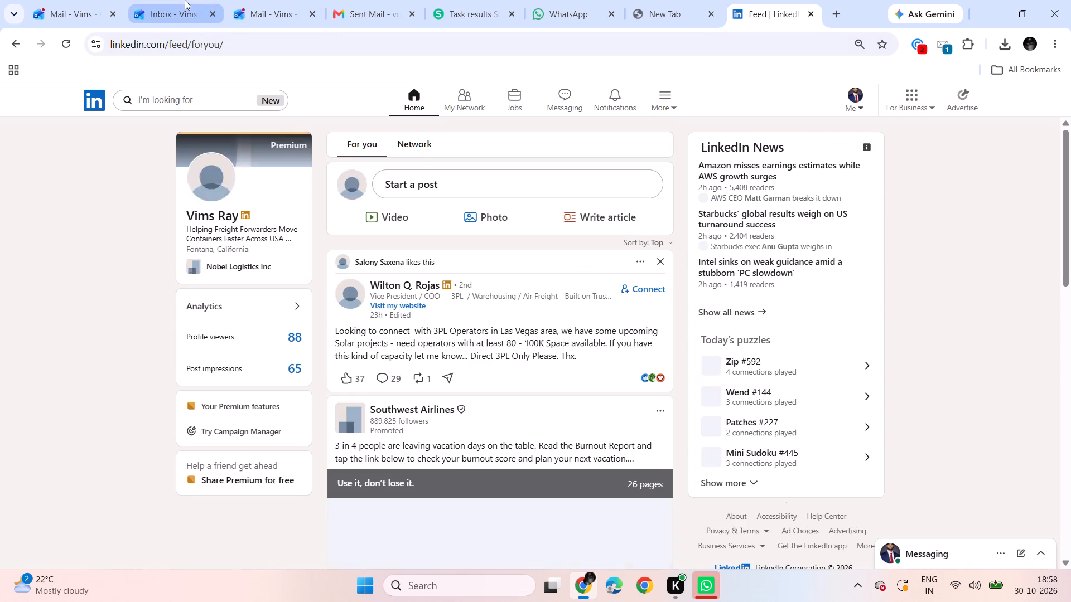
Search Google in a new tab for "track container maersk" and open GoComet's Maersk Container Tracking result.
{"action": "left_click", "coordinate": [844, 9]}
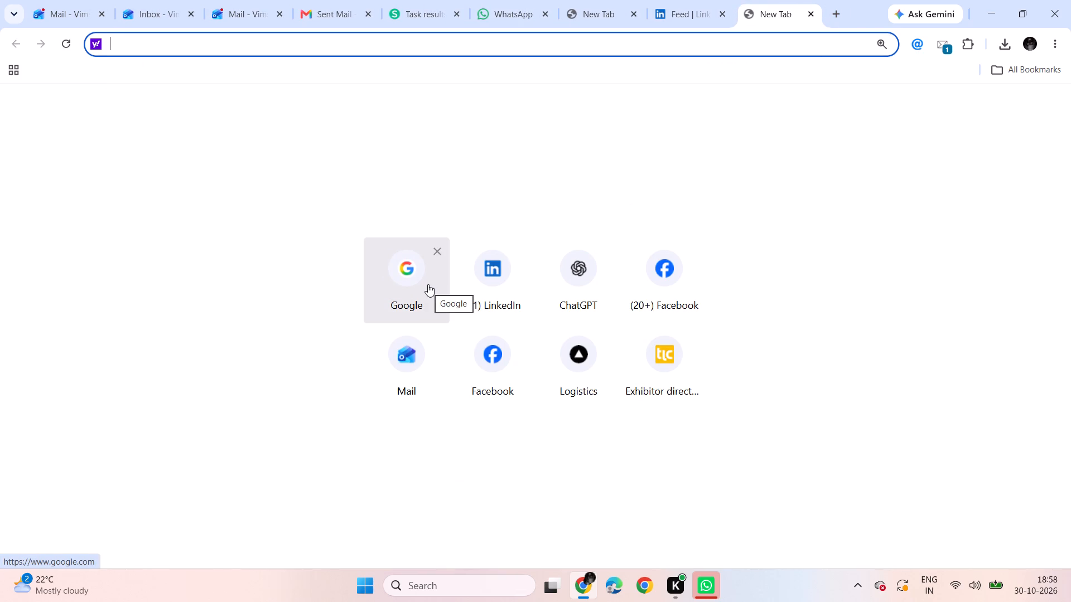
{"action": "left_click", "coordinate": [427, 287]}
{"action": "left_click", "coordinate": [413, 287]}
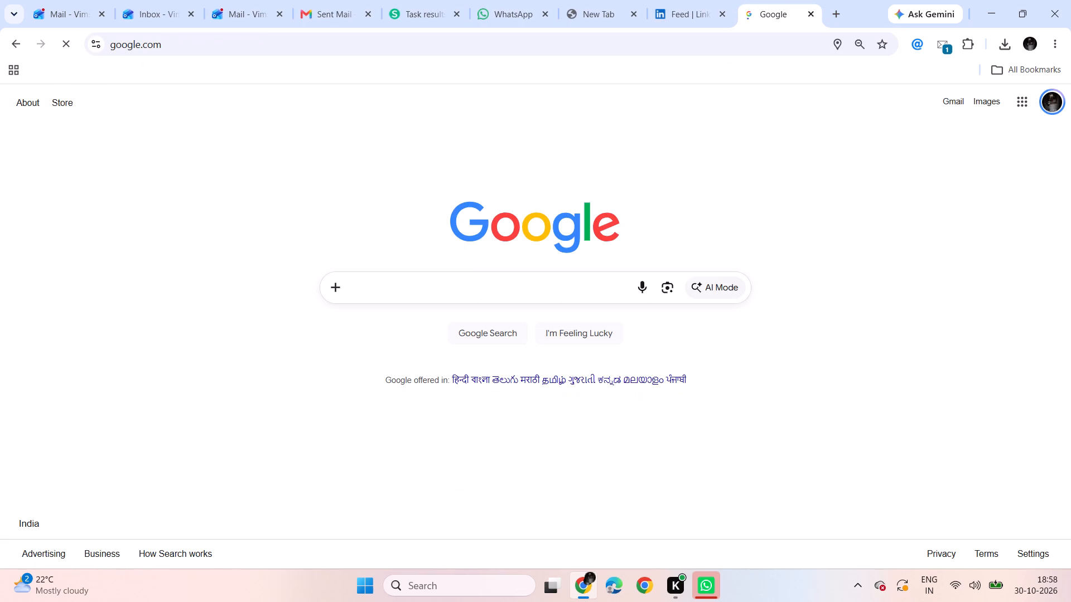
{"action": "left_click", "coordinate": [394, 410]}
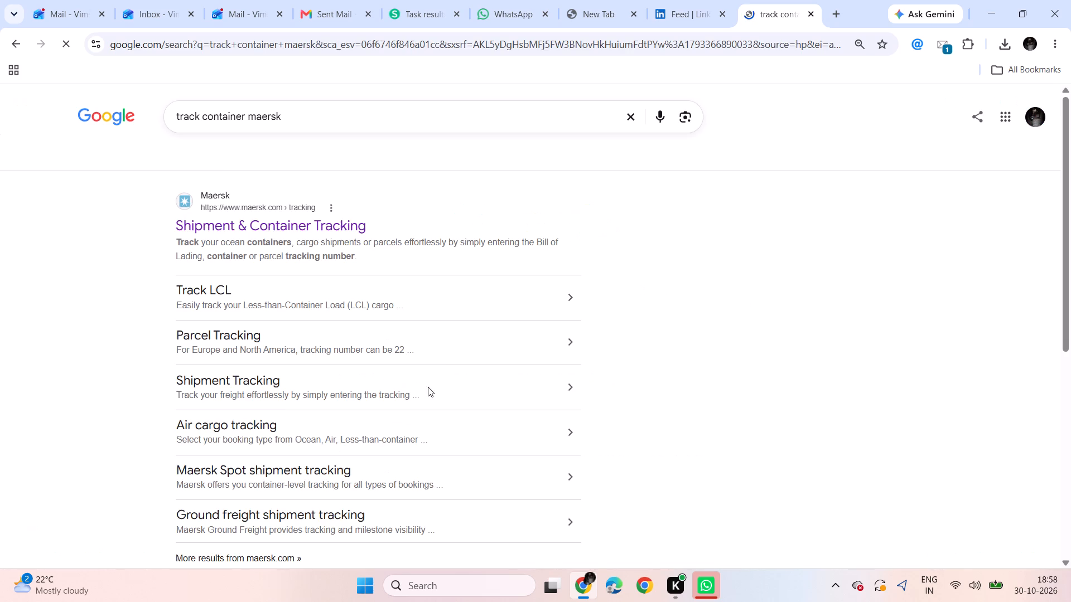
{"action": "scroll", "coordinate": [375, 221], "scroll_direction": "down", "scroll_amount": 20}
{"action": "scroll", "coordinate": [373, 226], "scroll_direction": "down", "scroll_amount": 14}
{"action": "left_click", "coordinate": [382, 202]}
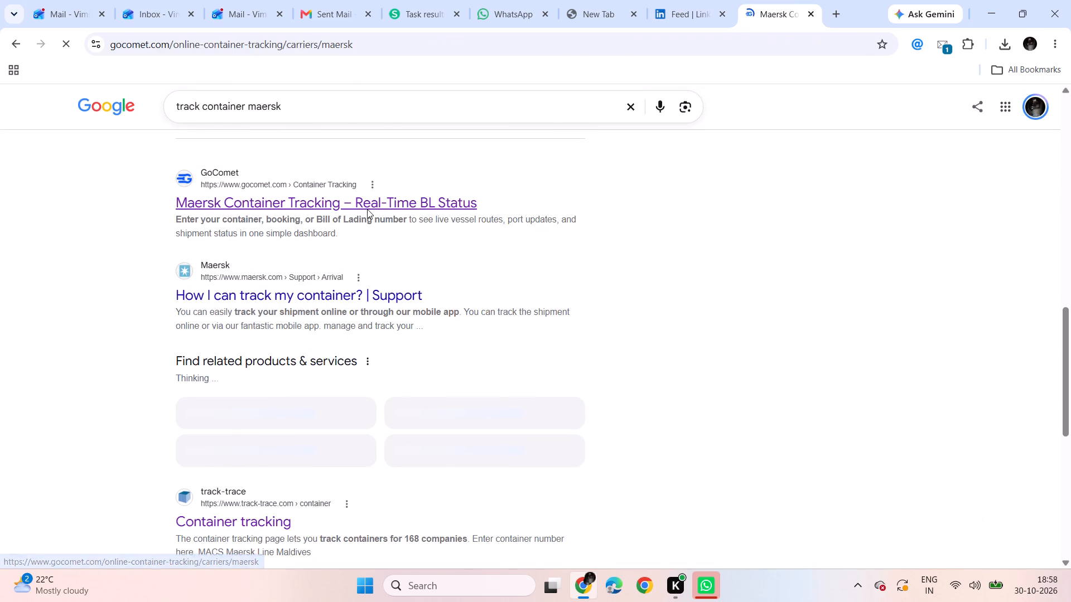
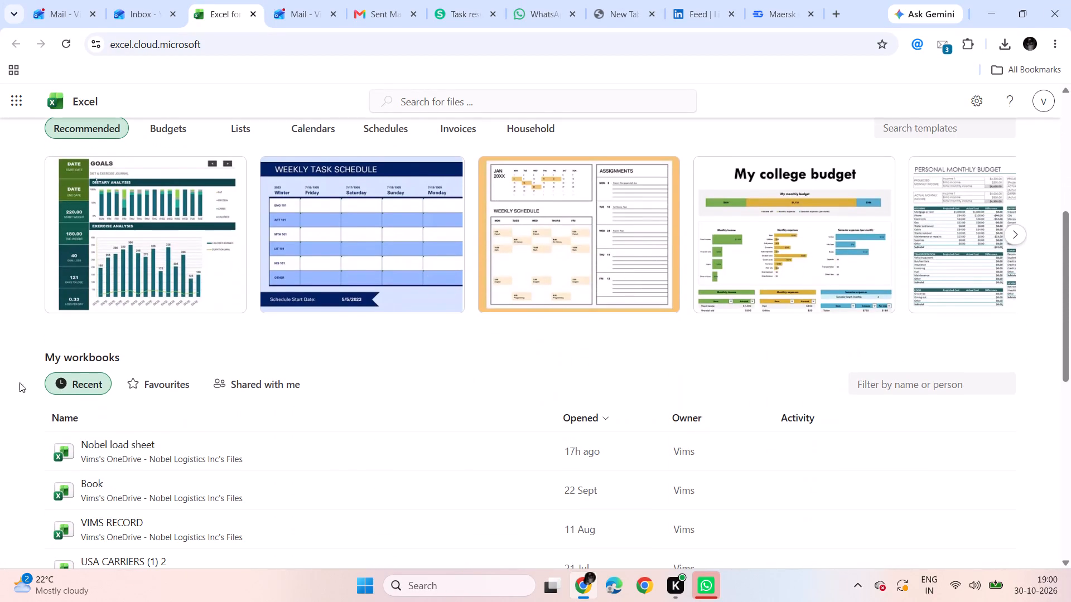
Open the Nobel load sheet workbook from the recent workbooks.
{"action": "left_click", "coordinate": [158, 443]}
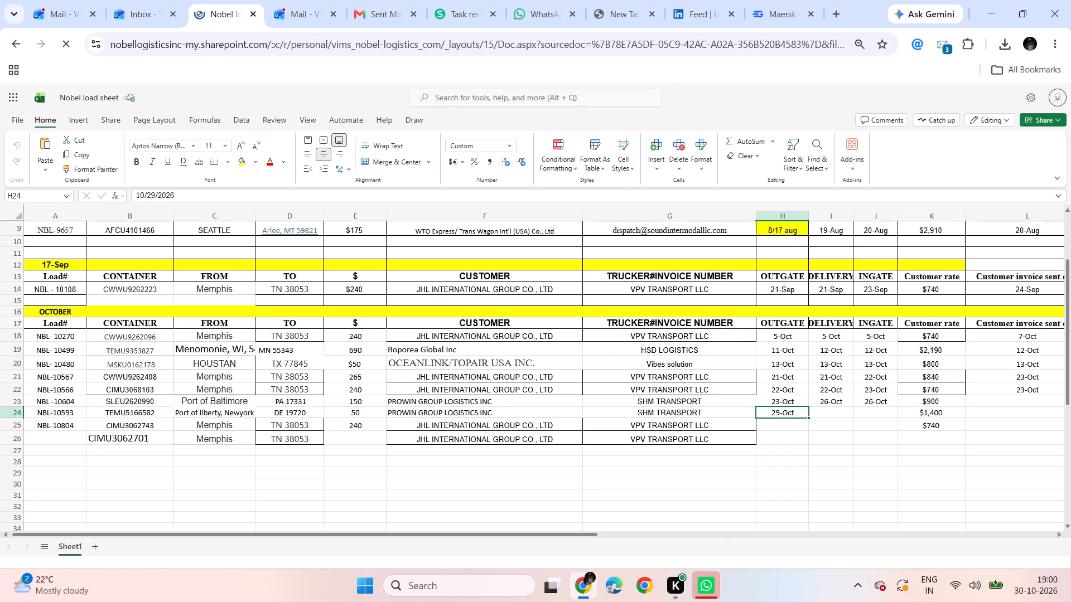
Copy the yellow OCTOBER banner row 16 and paste it into row 31, below the October loads.
{"action": "scroll", "coordinate": [240, 443], "scroll_direction": "down", "scroll_amount": 6}
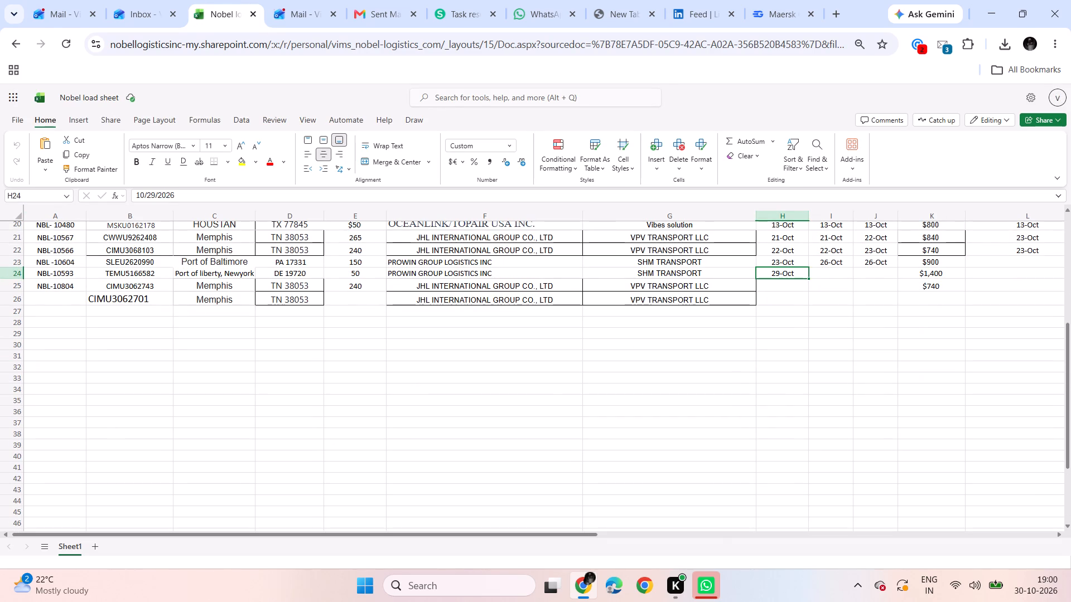
{"action": "left_click", "coordinate": [58, 368]}
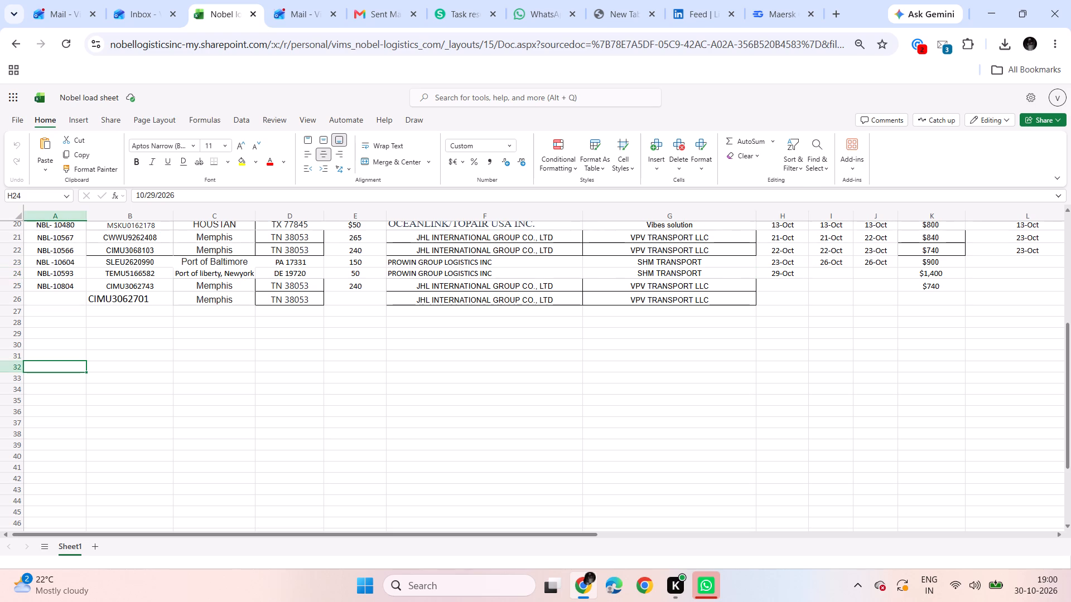
{"action": "scroll", "coordinate": [55, 368], "scroll_direction": "up", "scroll_amount": 3}
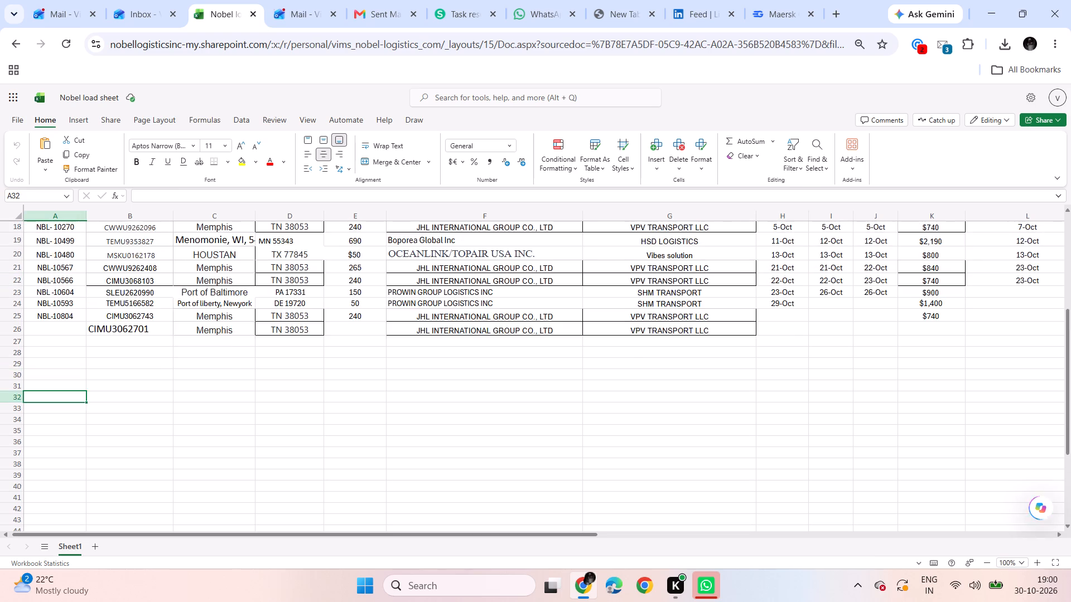
{"action": "scroll", "coordinate": [55, 368], "scroll_direction": "up", "scroll_amount": 4}
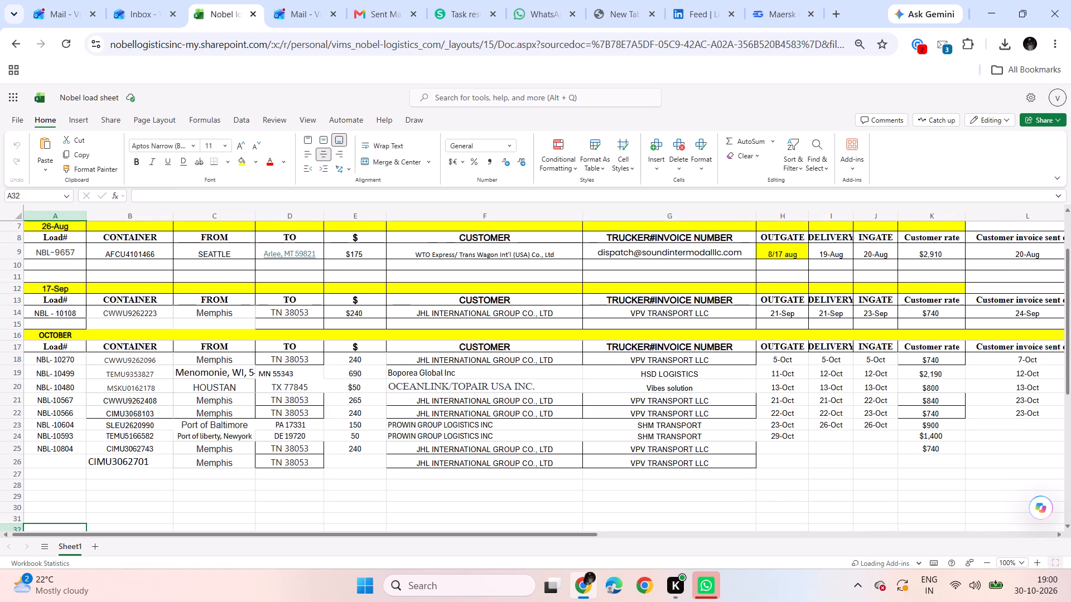
{"action": "left_click", "coordinate": [16, 336]}
{"action": "right_click", "coordinate": [13, 337]}
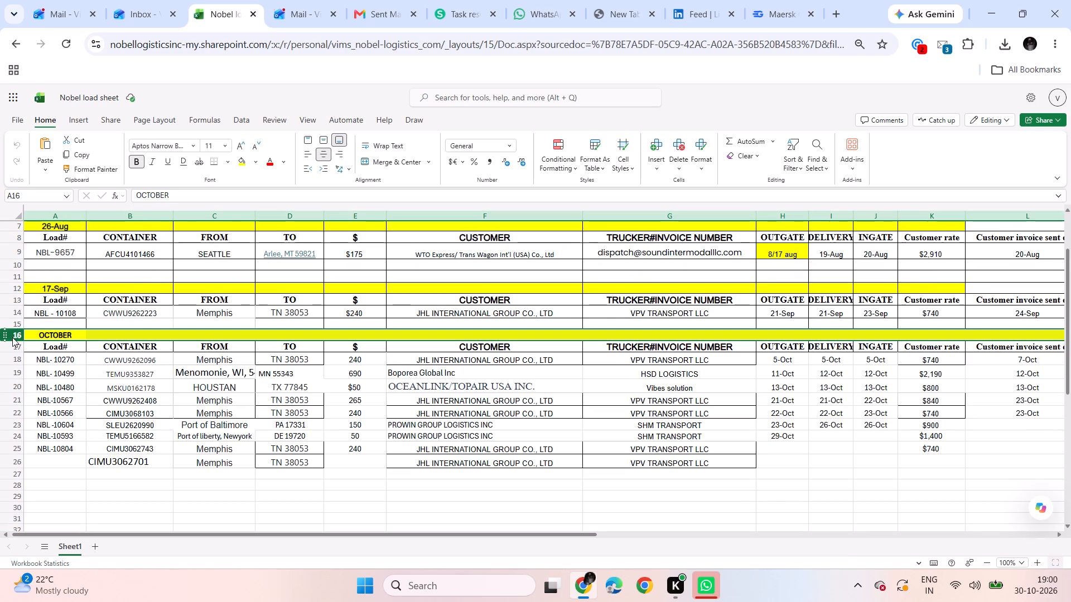
{"action": "left_click", "coordinate": [41, 118]}
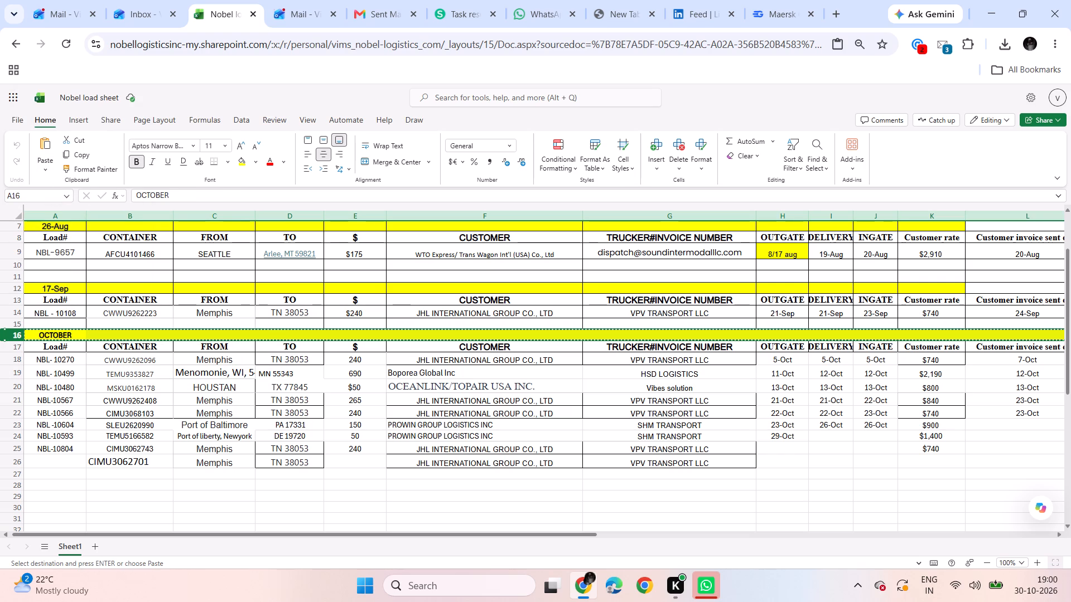
{"action": "scroll", "coordinate": [52, 467], "scroll_direction": "down", "scroll_amount": 4}
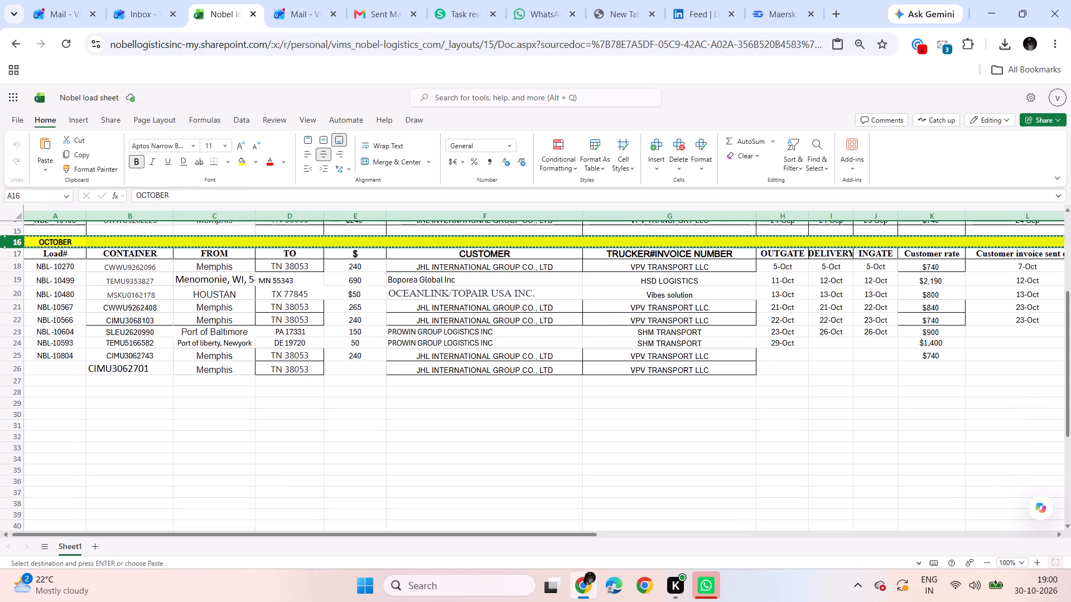
{"action": "left_click", "coordinate": [33, 430]}
{"action": "right_click", "coordinate": [32, 430]}
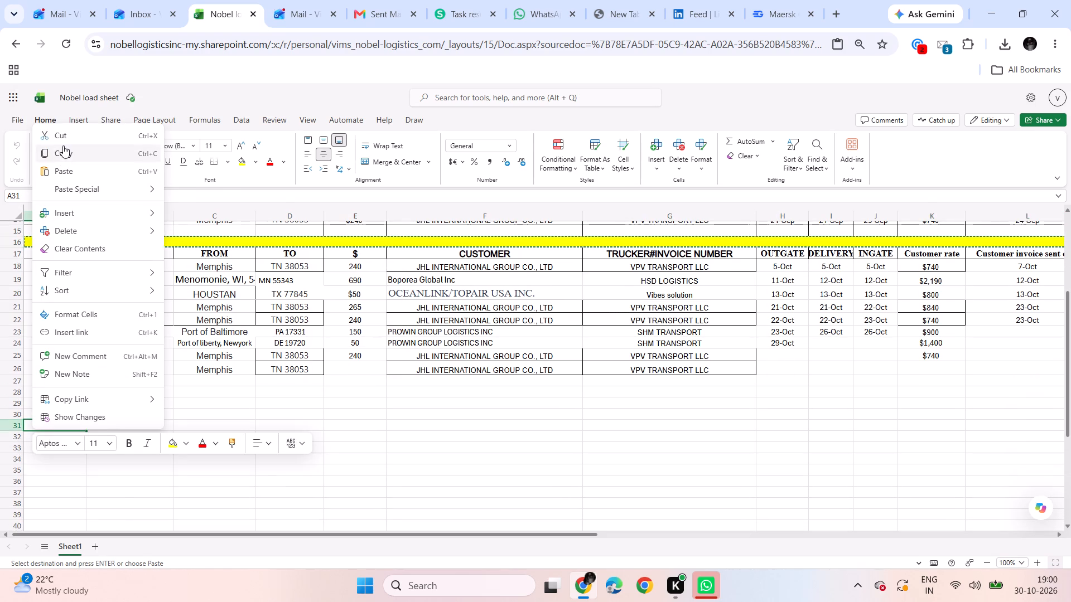
{"action": "left_click", "coordinate": [61, 172]}
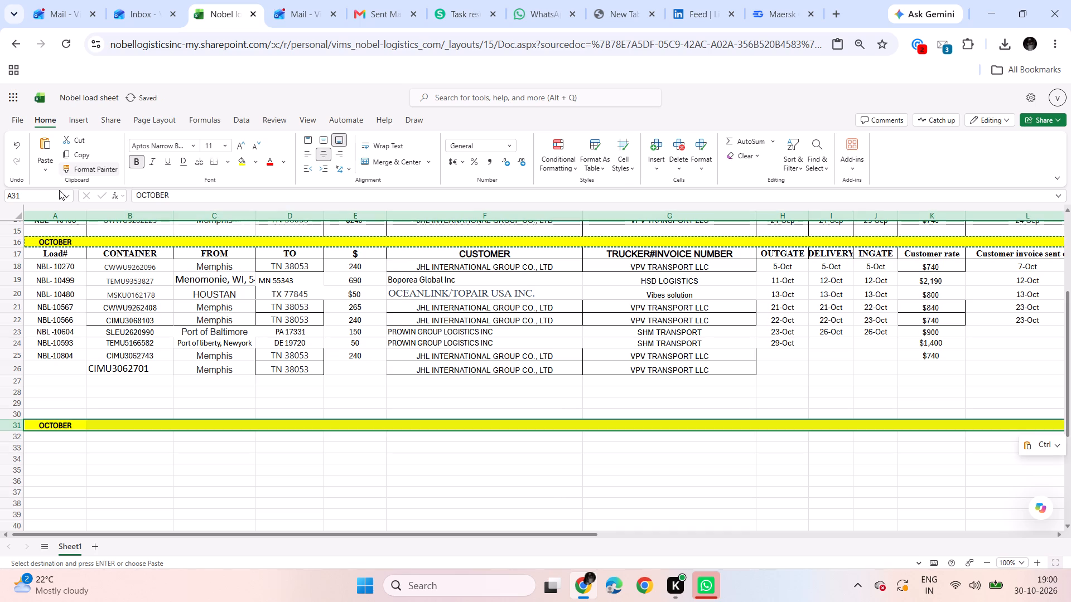
Change the month label in the pasted banner, cell A31, to NOVEMBER.
{"action": "left_click", "coordinate": [75, 425]}
{"action": "double_click", "coordinate": [74, 425]}
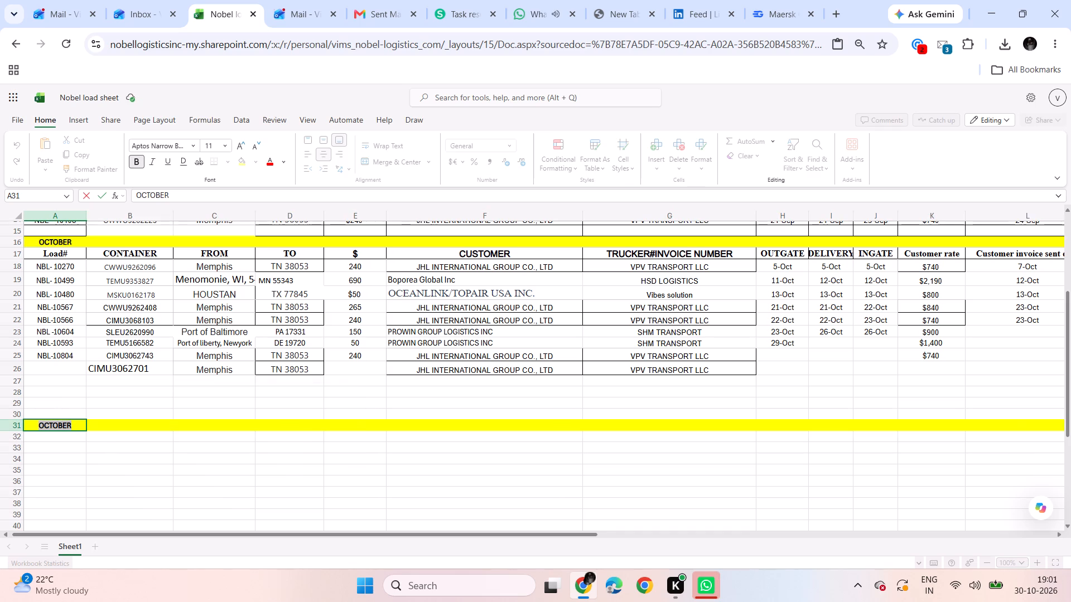
{"action": "key", "text": "n"}
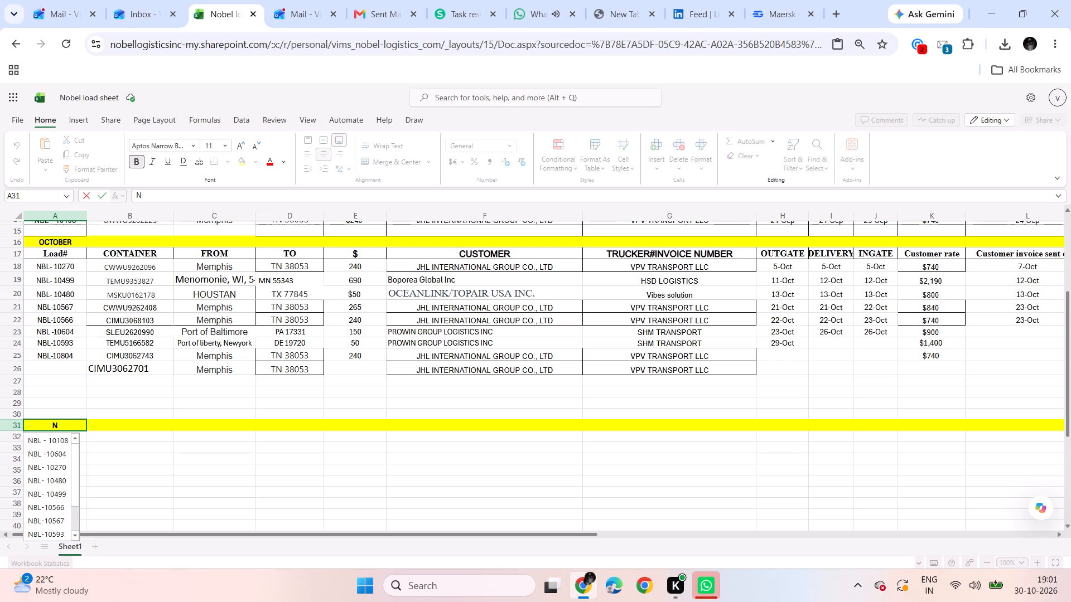
{"action": "type", "text": "OVEMBER"}
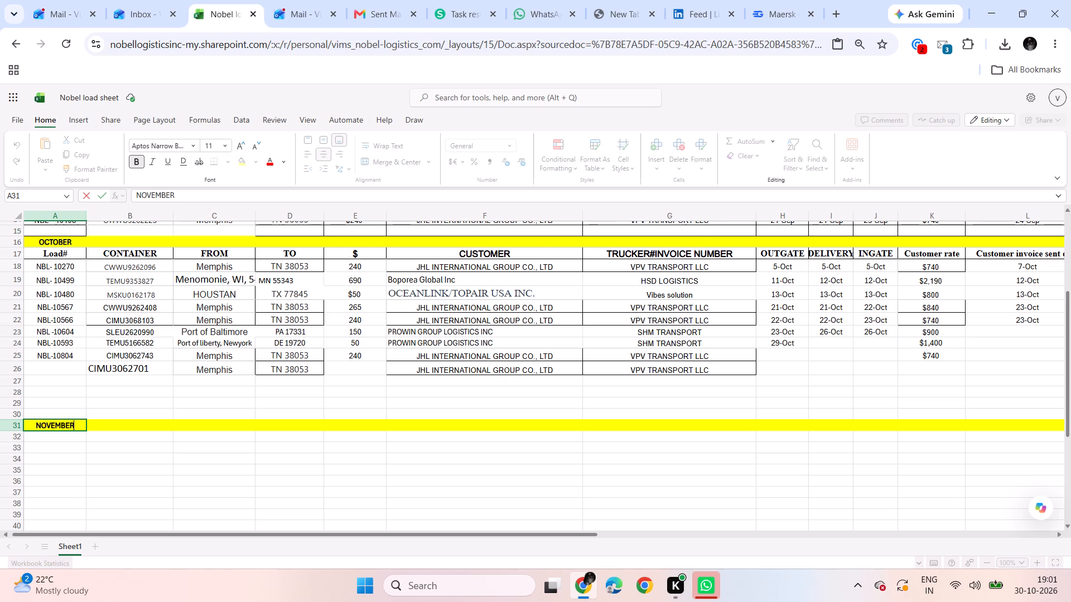
{"action": "key", "text": "Return"}
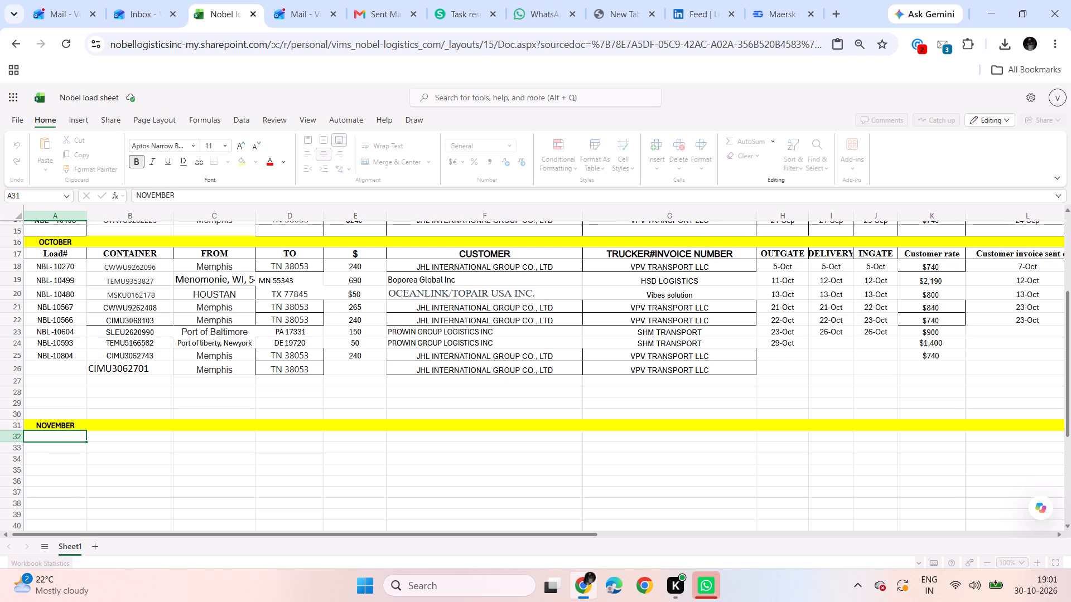
Copy the October column-header row 17 and paste it into row 32, directly under the NOVEMBER banner.
{"action": "left_click", "coordinate": [8, 254]}
{"action": "right_click", "coordinate": [3, 256]}
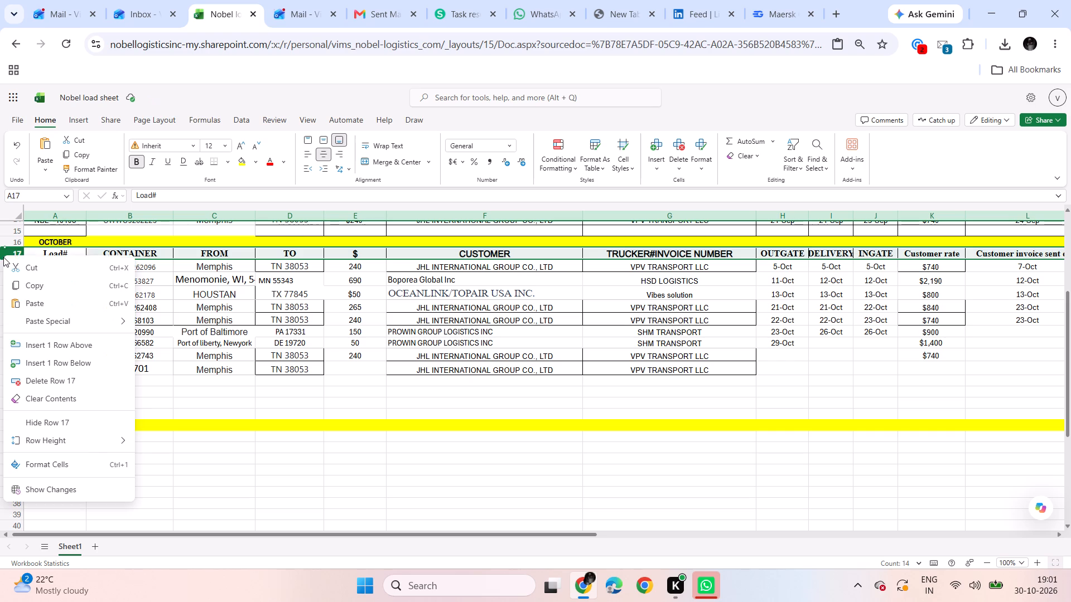
{"action": "left_click", "coordinate": [27, 278]}
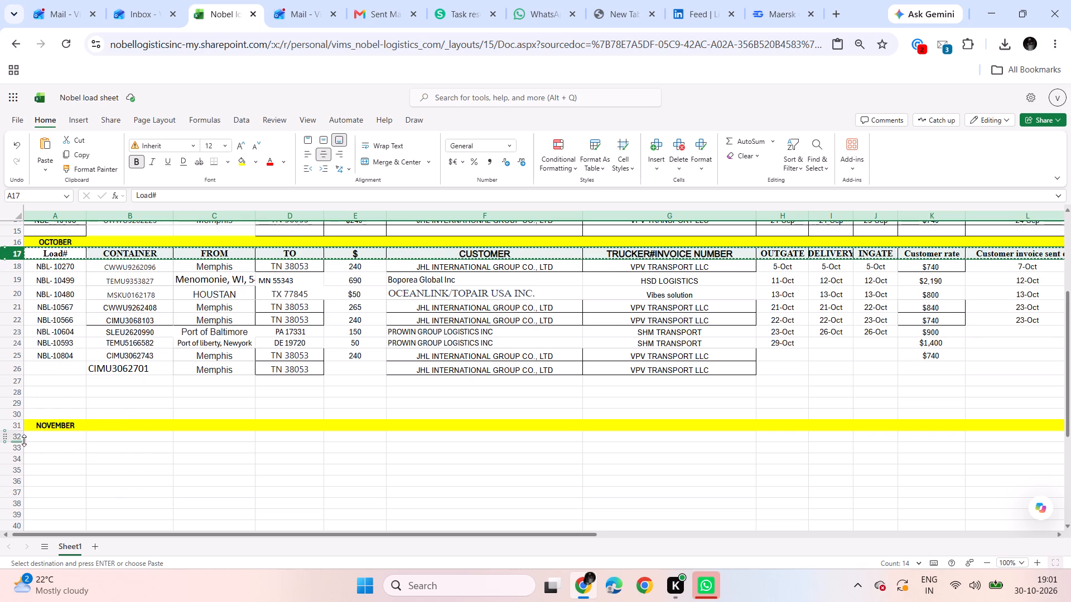
{"action": "left_click", "coordinate": [27, 438]}
{"action": "key", "text": "ctrl+v"}
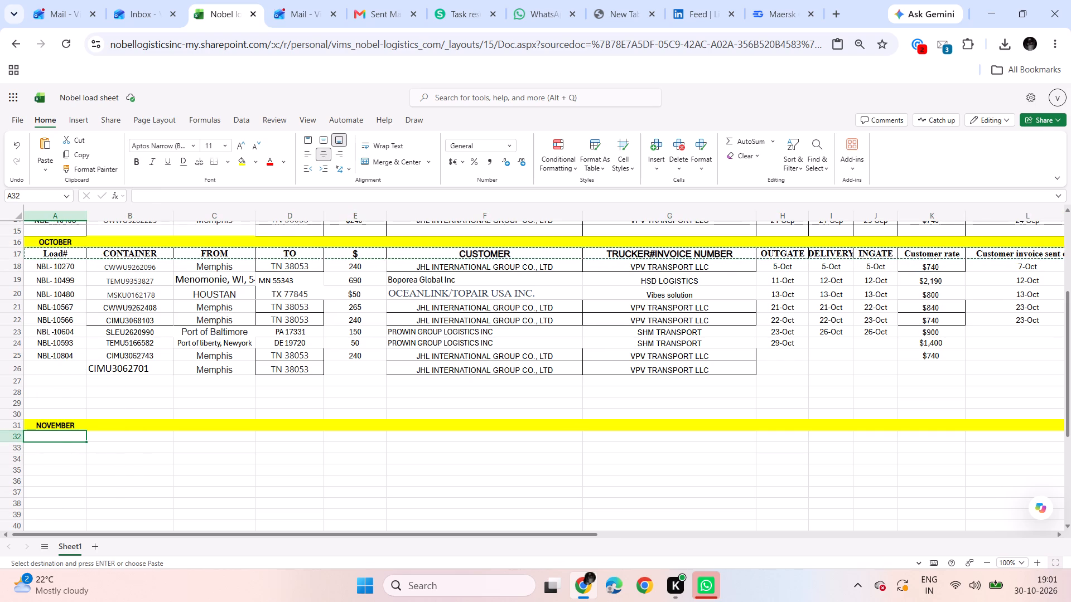
{"action": "scroll", "coordinate": [283, 454], "scroll_direction": "down", "scroll_amount": 3}
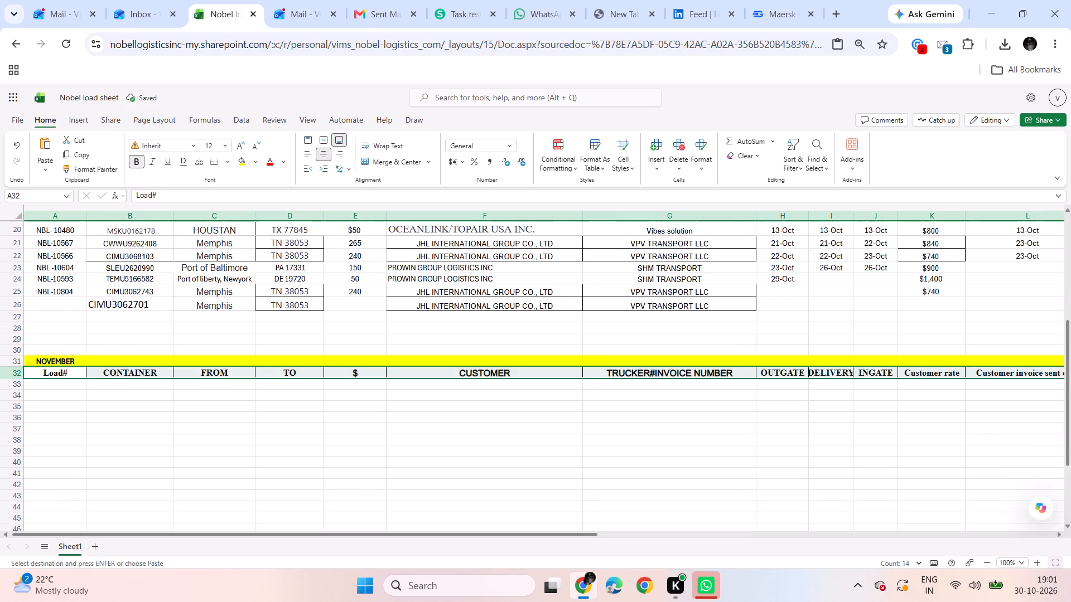
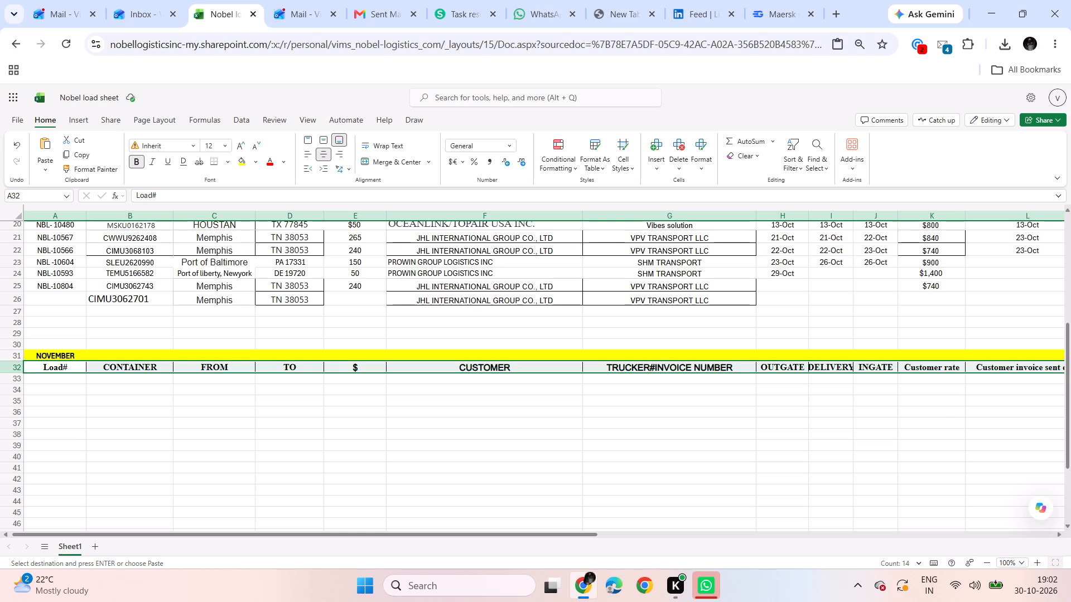
Enter 30-OCT as both the delivery and ingate dates for load NBL-10593 in row 24.
{"action": "scroll", "coordinate": [312, 309], "scroll_direction": "up", "scroll_amount": 3}
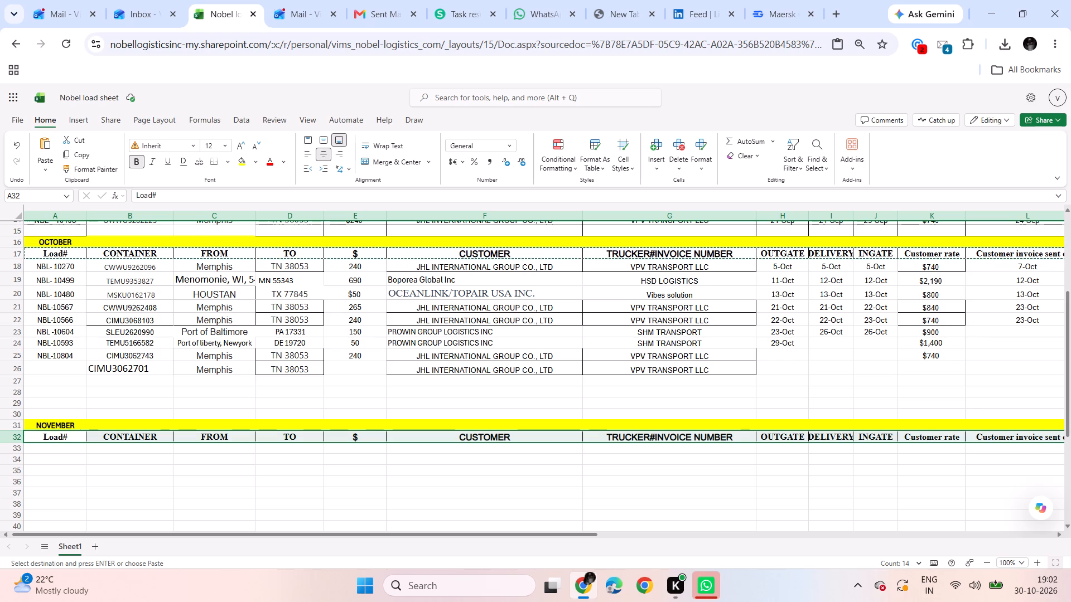
{"action": "left_click", "coordinate": [840, 344]}
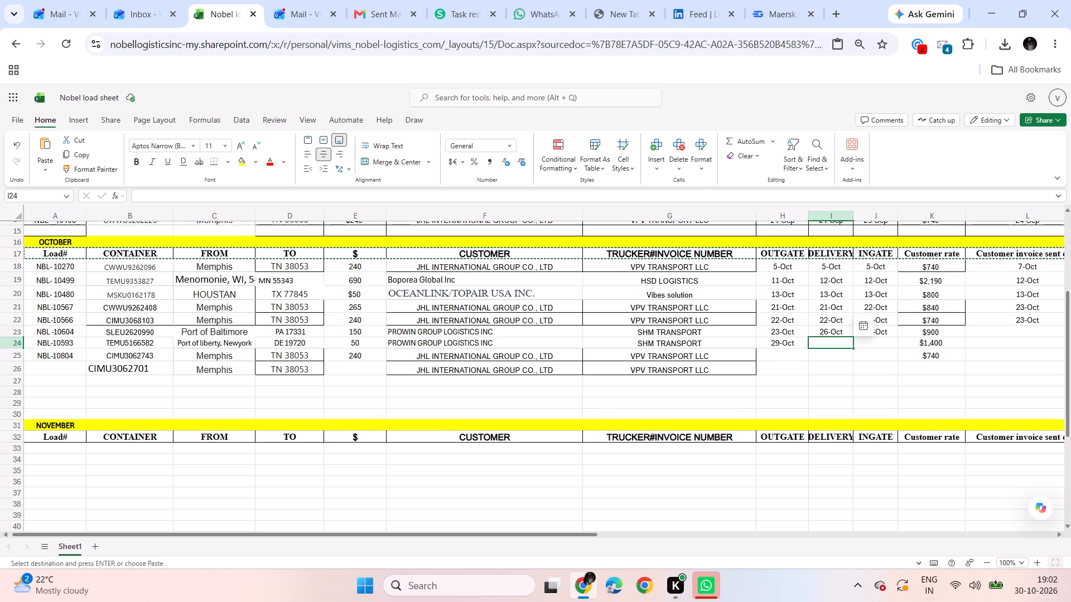
{"action": "type", "text": "30"}
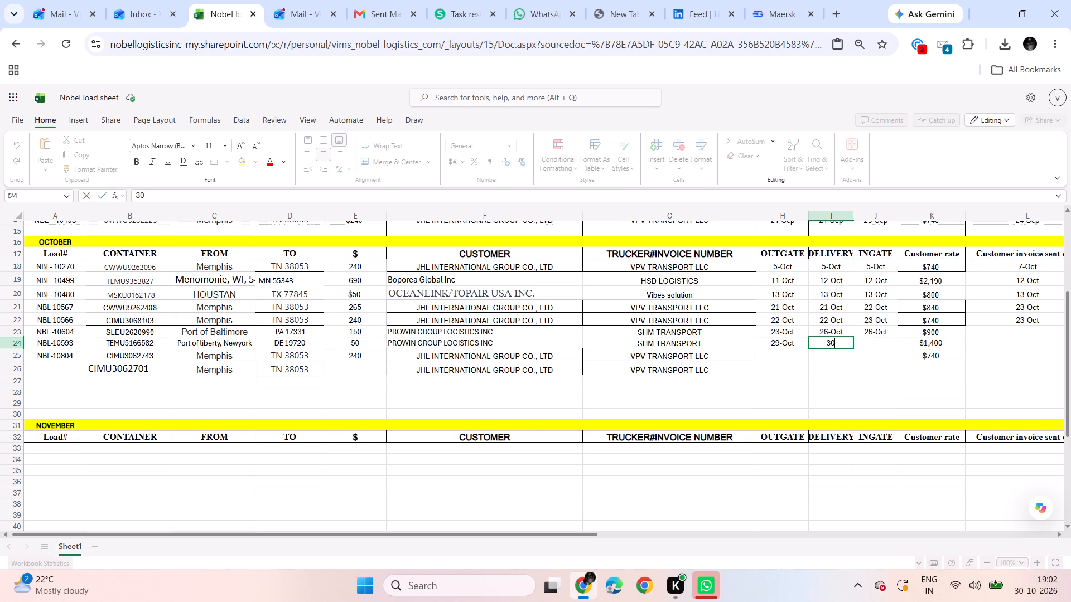
{"action": "key", "text": "minus"}
{"action": "type", "text": "OCT"}
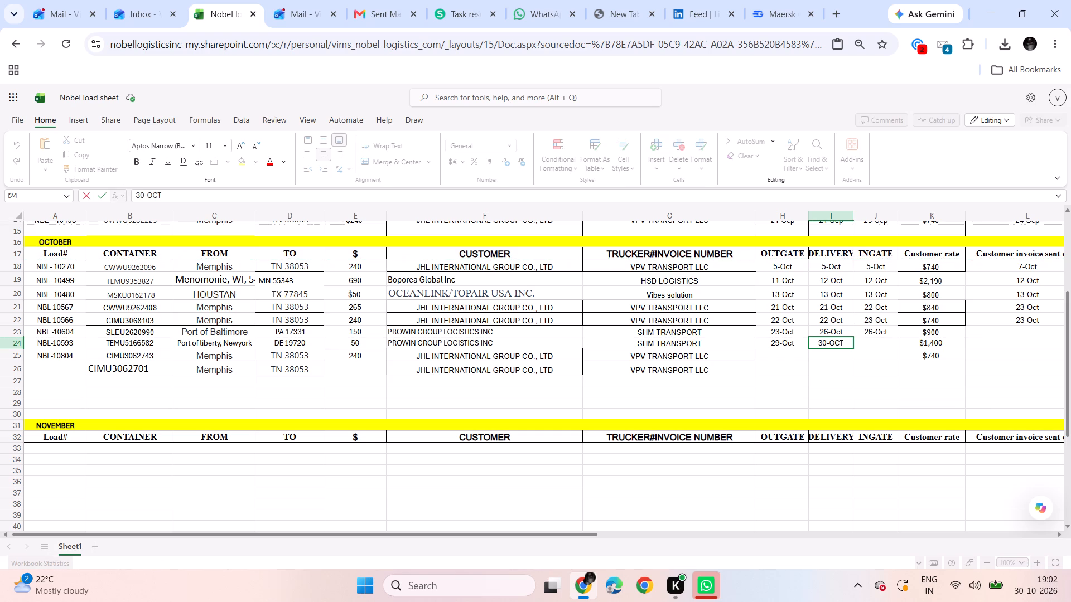
{"action": "left_click", "coordinate": [884, 344]}
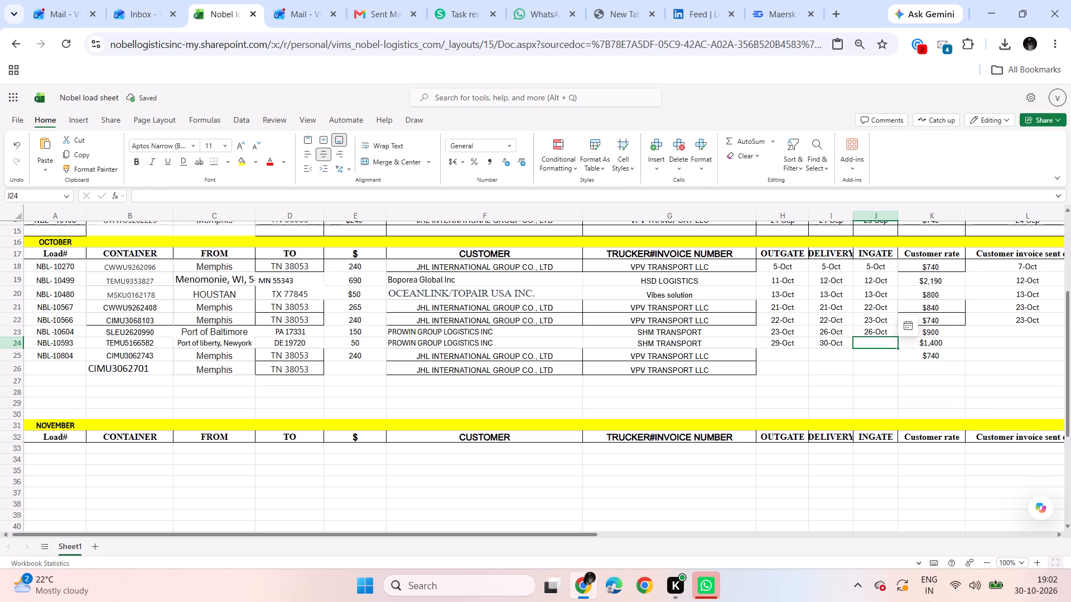
{"action": "type", "text": "30"}
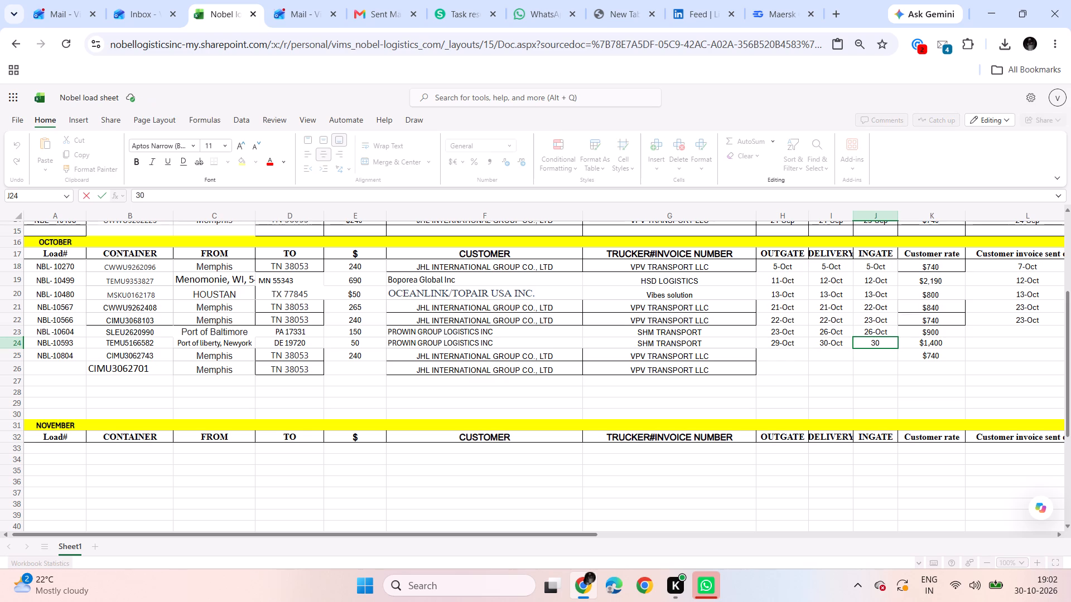
{"action": "type", "text": "-OCT"}
{"action": "key", "text": "Return"}
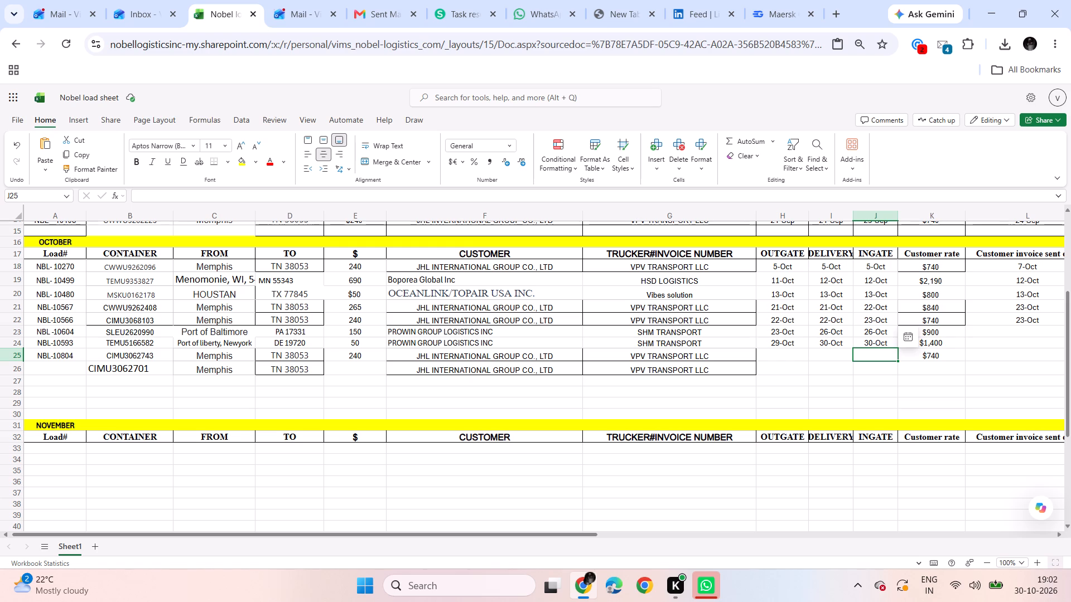
Examine the customer invoice, trucker rate and trucker invoice columns for the October loads.
{"action": "left_click_drag", "start_coordinate": [588, 536], "coordinate": [619, 533]}
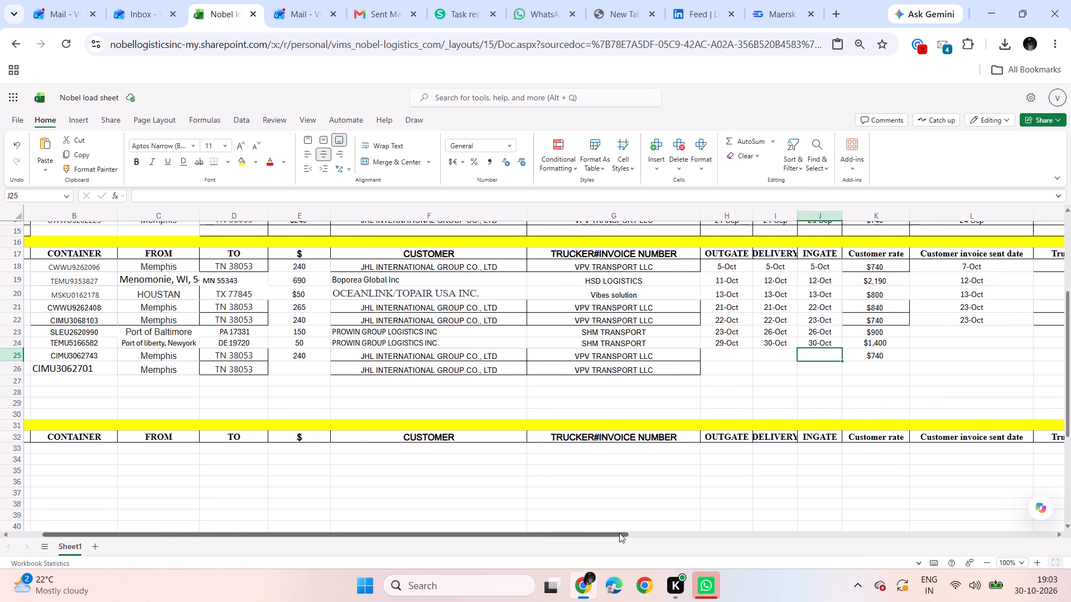
{"action": "left_click_drag", "start_coordinate": [619, 533], "coordinate": [703, 533]}
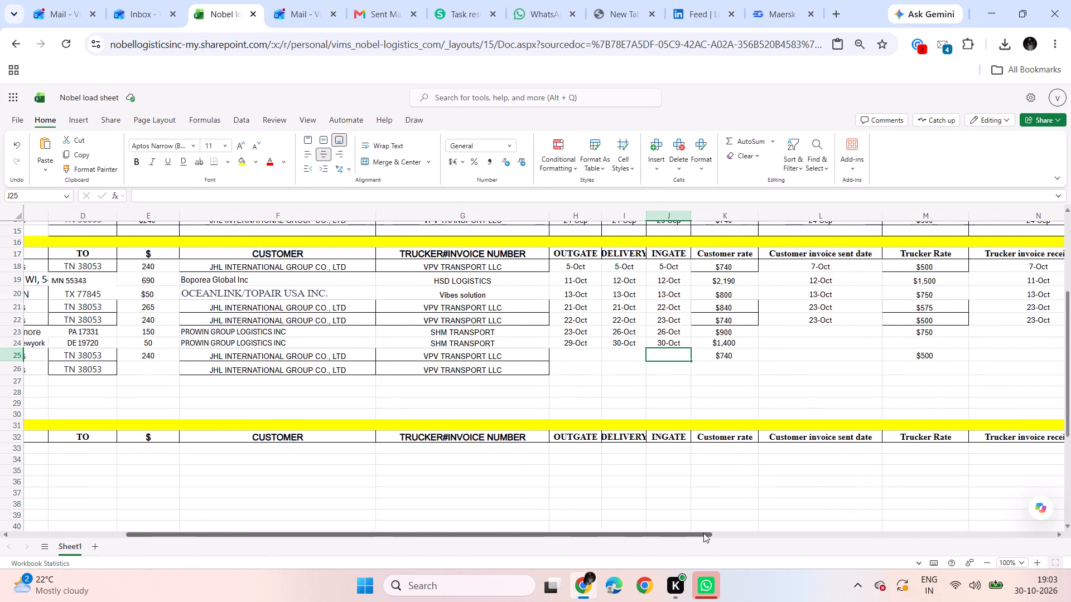
{"action": "left_click_drag", "start_coordinate": [703, 533], "coordinate": [720, 532]}
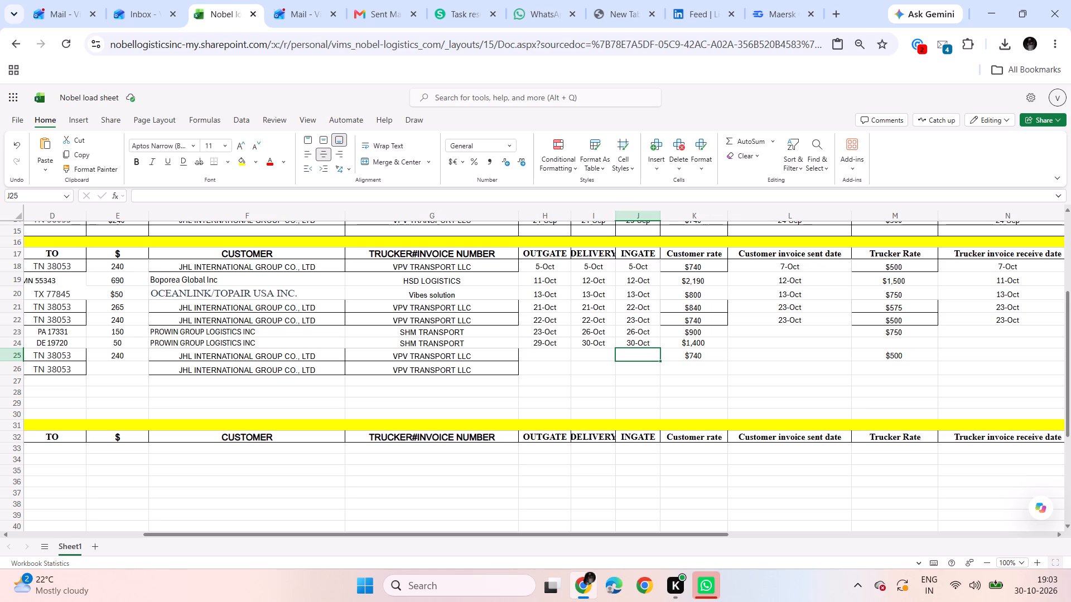
Enter a trucker rate of $1350 for the DE 19720 load in row 24.
{"action": "left_click", "coordinate": [905, 344]}
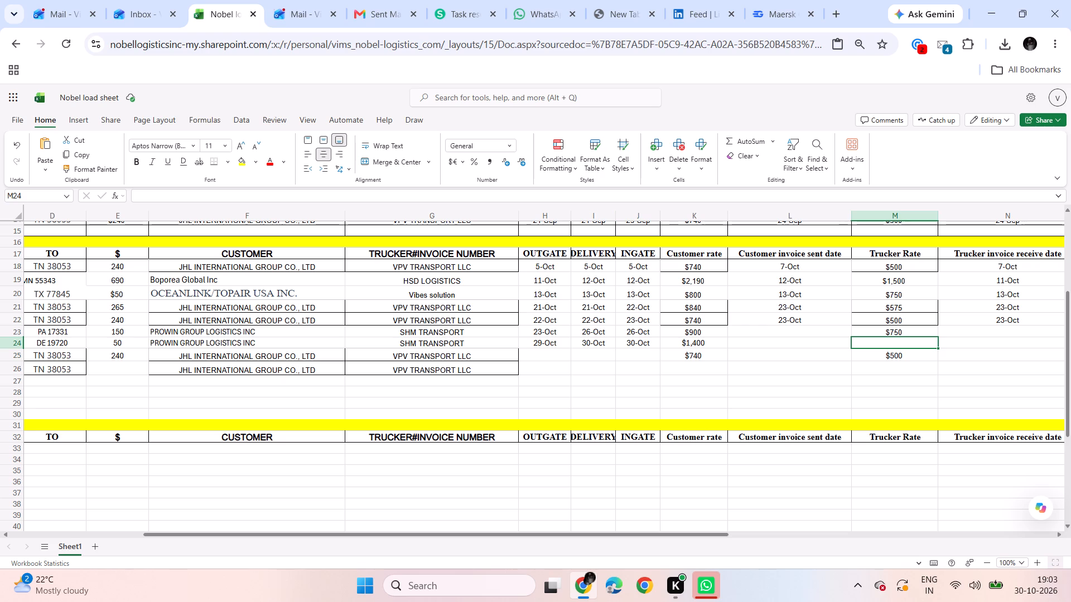
{"action": "key", "text": "shift+dollar"}
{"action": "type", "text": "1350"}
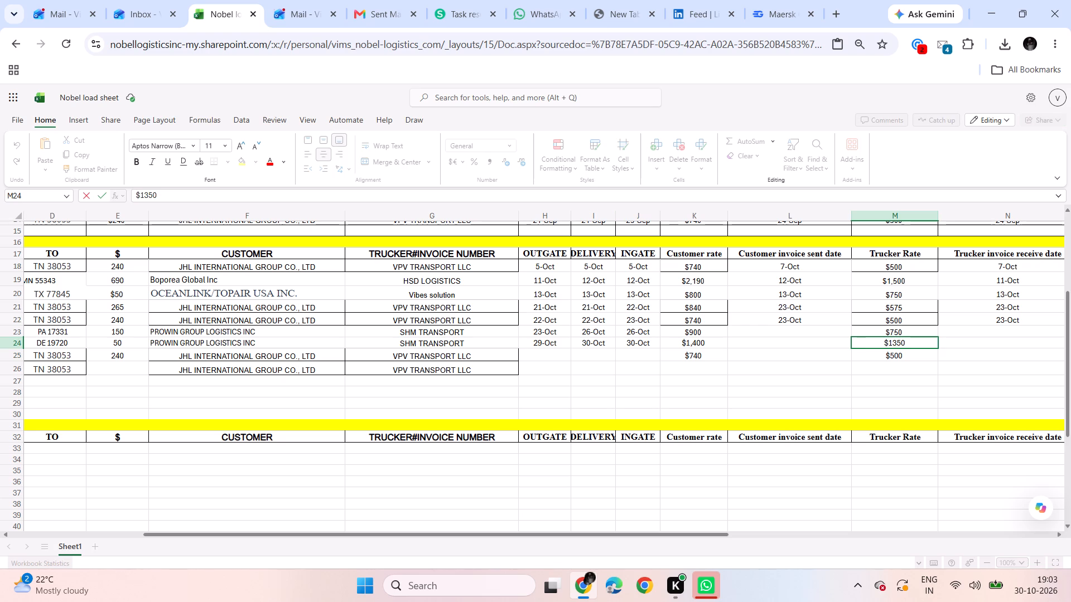